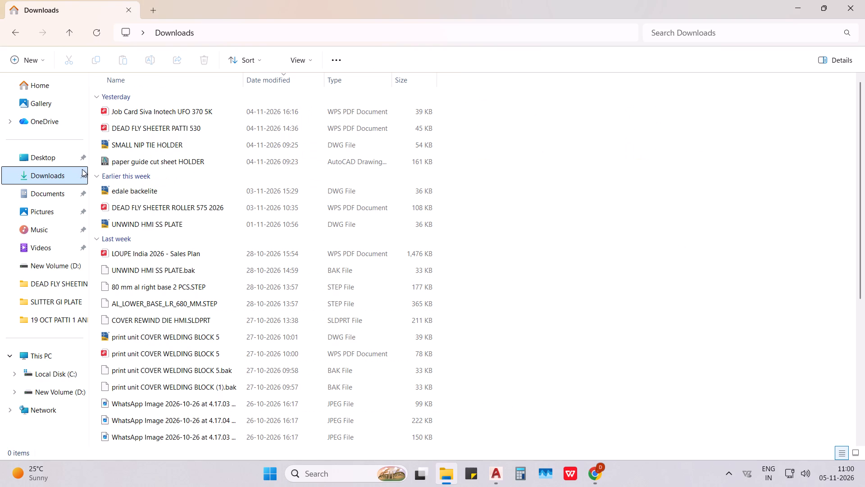
# Open the PDF document "Job Card Siva Inotech UFO 370 5K" from the Downloads folder.
pyautogui.doubleClick(165, 115)
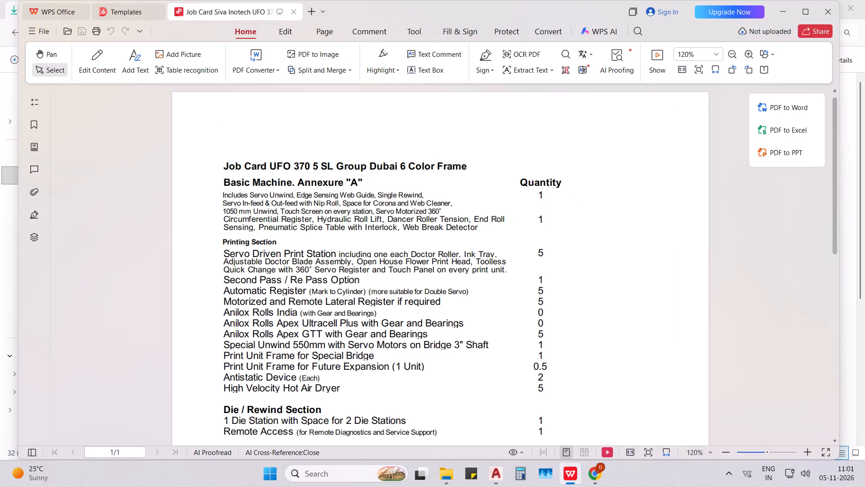
# Read through the UFO 370 job card, covering the Annexure "A" and "B" equipment quantities and the closing notes.
pyautogui.scroll(-5, 484, 253)
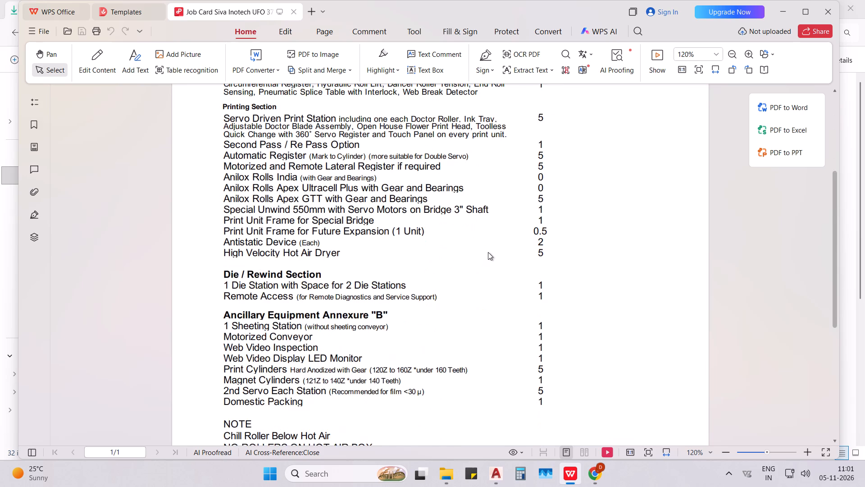
pyautogui.scroll(-6, 488, 252)
pyautogui.scroll(4, 488, 252)
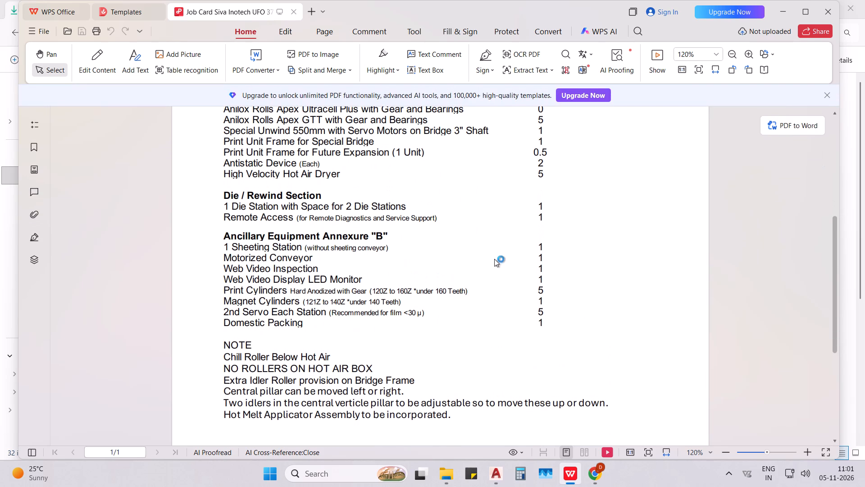
pyautogui.scroll(5, 494, 259)
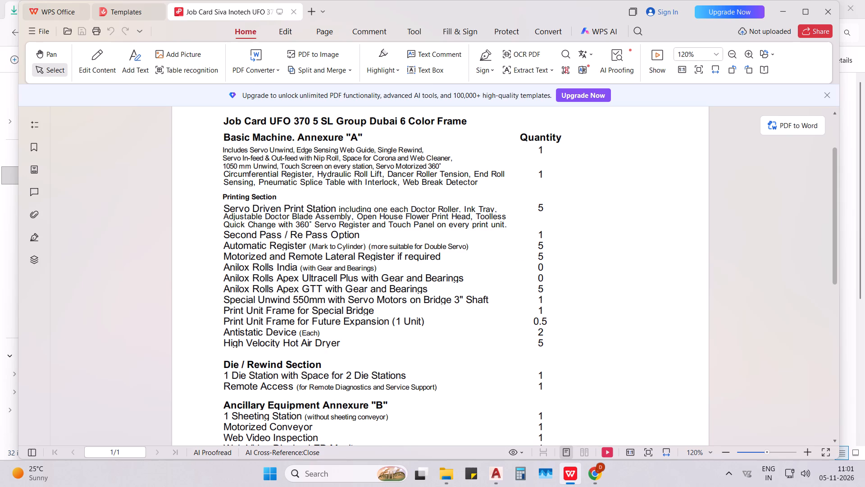
pyautogui.scroll(-2, 385, 299)
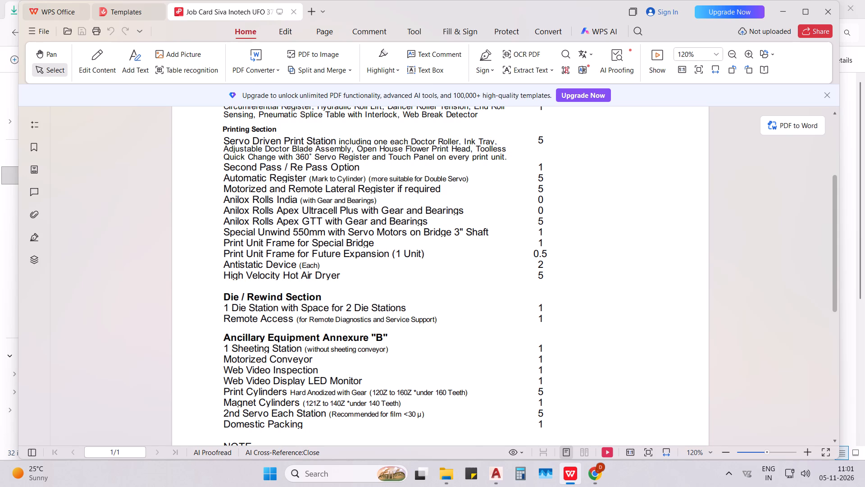
pyautogui.scroll(-3, 332, 331)
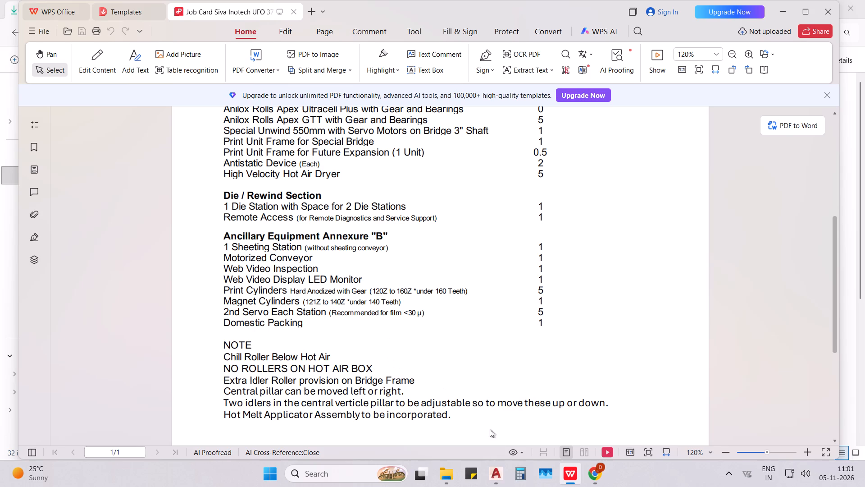
# Switch to AutoCAD and look through the recent drawings.
pyautogui.click(493, 470)
pyautogui.scroll(-2, 416, 355)
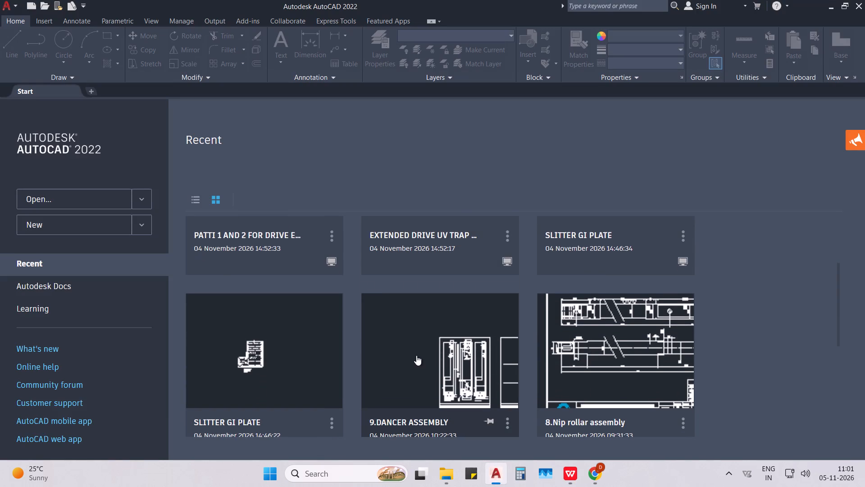
pyautogui.scroll(1, 417, 355)
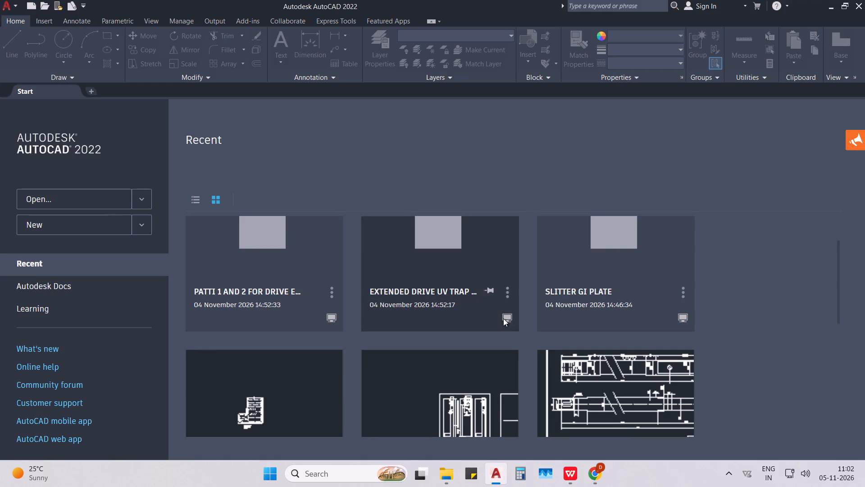
pyautogui.scroll(-3, 474, 396)
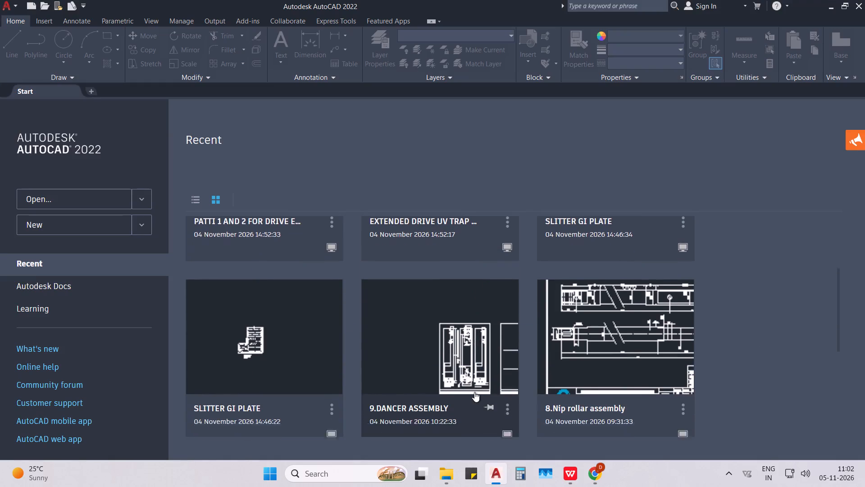
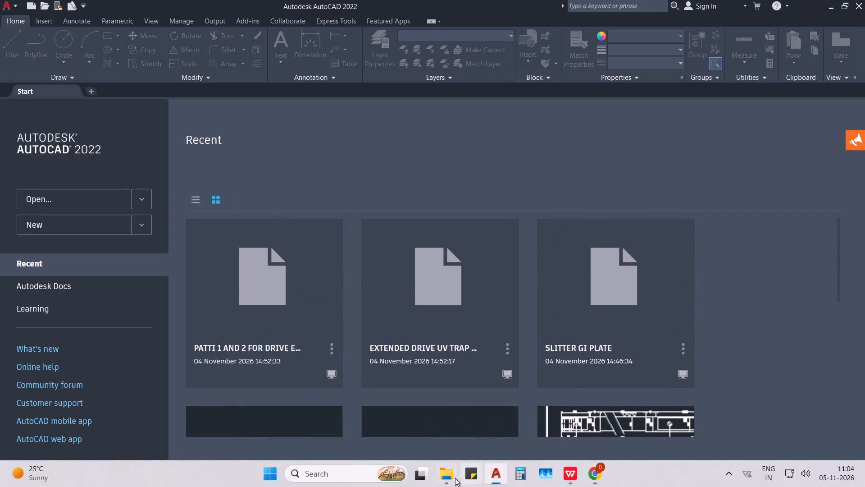
# Switch to File Explorer and open the "LOUPE India 2026 - Sales Plan" PDF from the Downloads folder.
pyautogui.click(444, 478)
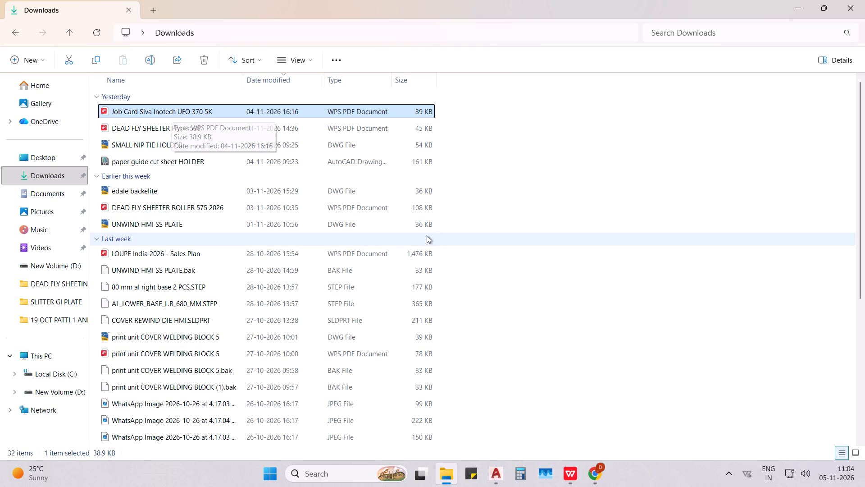
pyautogui.click(212, 254)
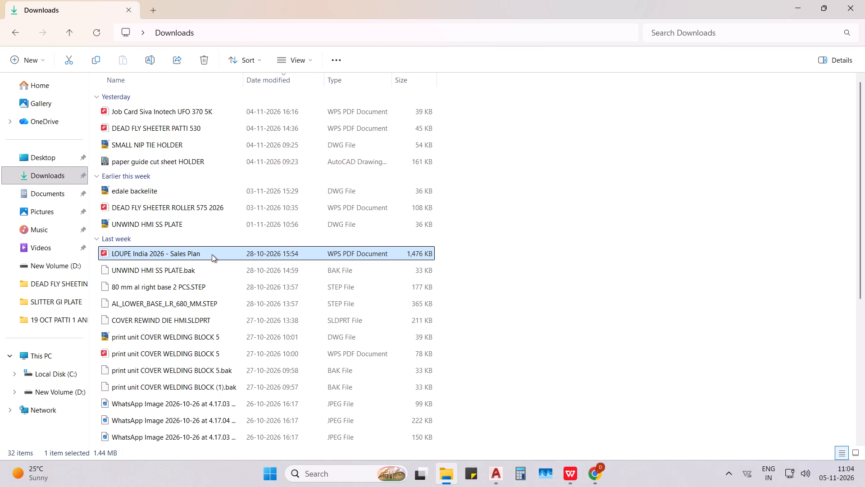
pyautogui.doubleClick(212, 254)
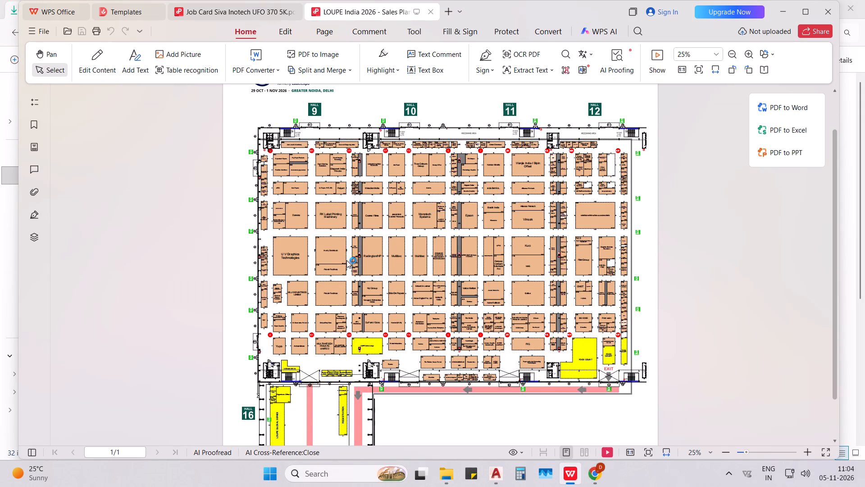
# Examine the exhibition floor plan, looking over the exhibitor stalls from the upper rows down to the service area near the entrance.
pyautogui.keyDown('ctrl'); pyautogui.scroll(3, 390, 279); pyautogui.keyUp('ctrl')
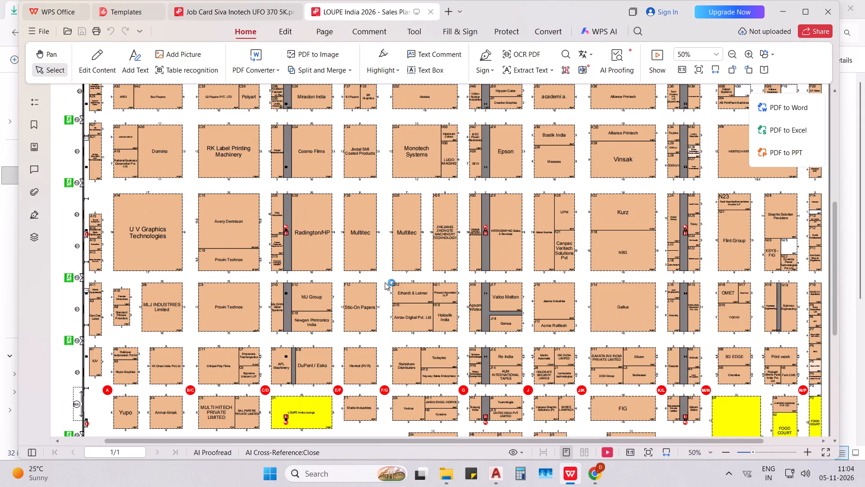
pyautogui.scroll(4, 290, 245)
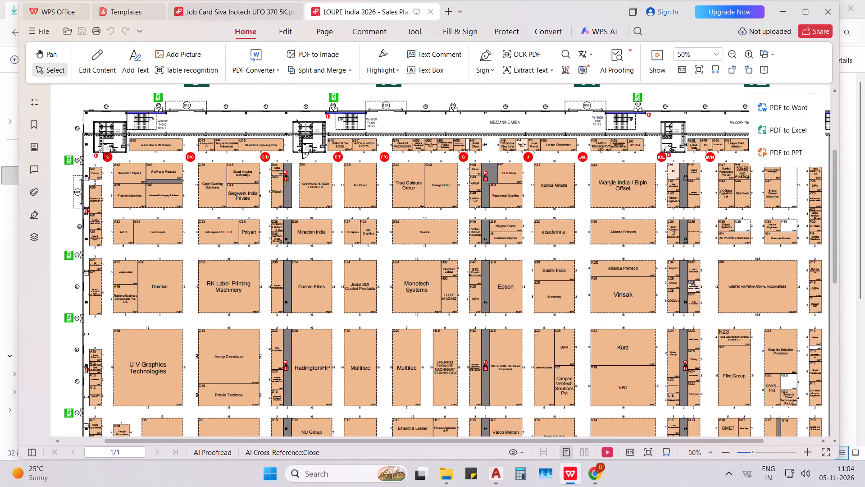
pyautogui.keyDown('ctrl'); pyautogui.scroll(3, 297, 233); pyautogui.keyUp('ctrl')
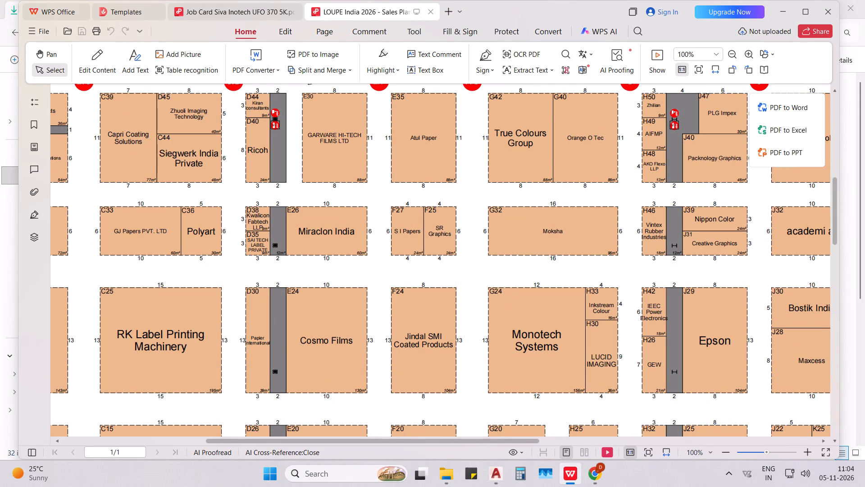
pyautogui.scroll(-2, 304, 236)
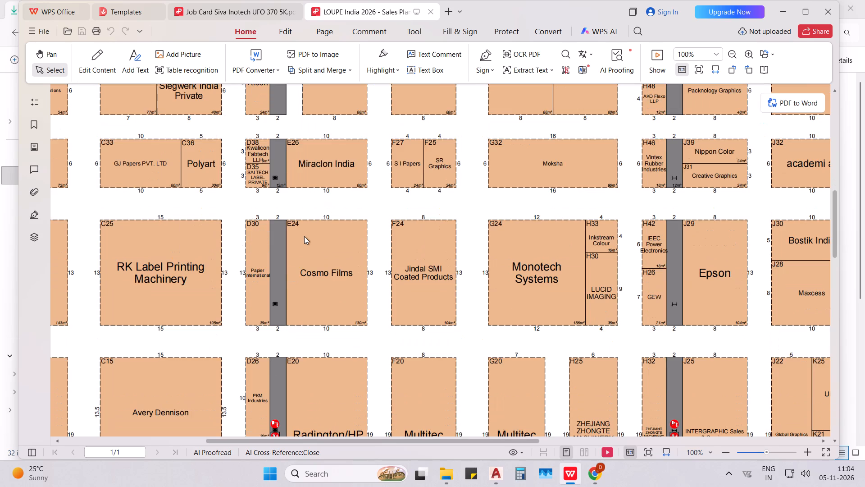
pyautogui.scroll(-2, 304, 236)
pyautogui.keyDown('ctrl'); pyautogui.scroll(-2, 304, 236); pyautogui.keyUp('ctrl')
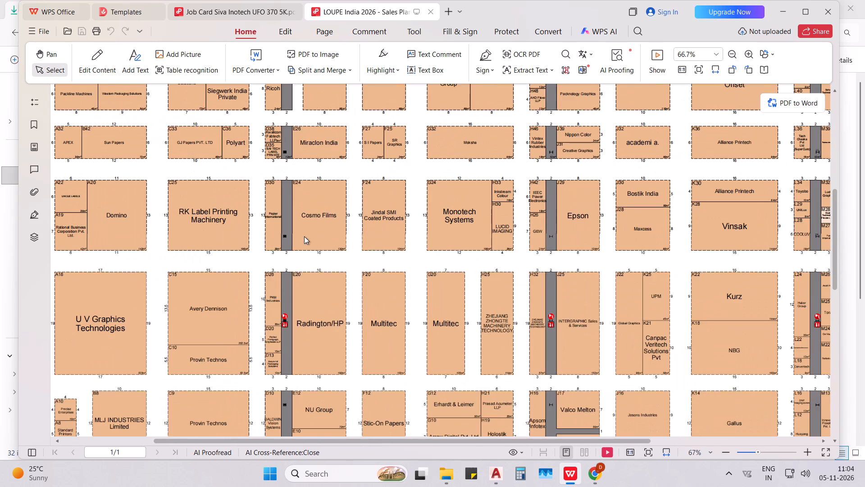
pyautogui.scroll(-2, 304, 236)
pyautogui.keyDown('ctrl'); pyautogui.scroll(-2, 304, 236); pyautogui.keyUp('ctrl')
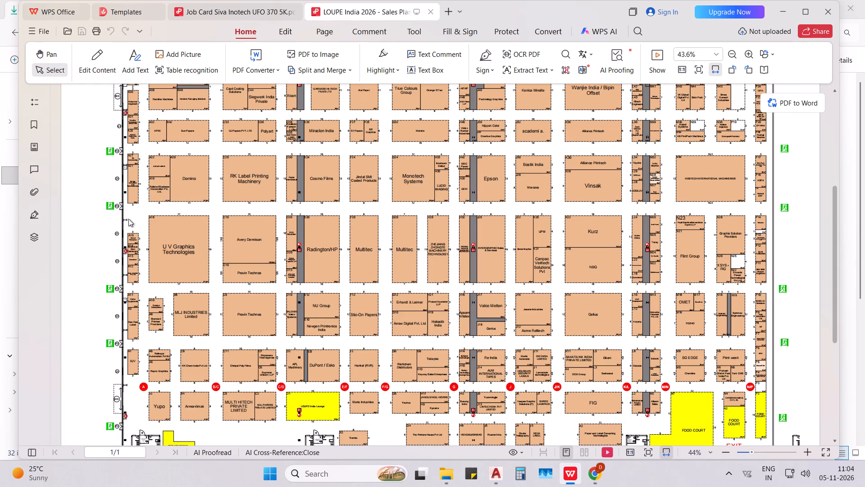
pyautogui.keyDown('ctrl'); pyautogui.scroll(2, 127, 216); pyautogui.keyUp('ctrl')
pyautogui.scroll(-2, 137, 233)
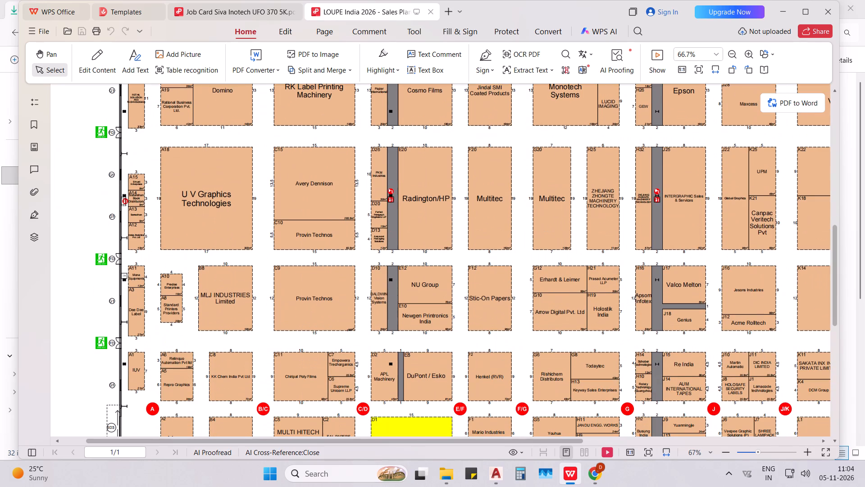
pyautogui.scroll(-2, 164, 268)
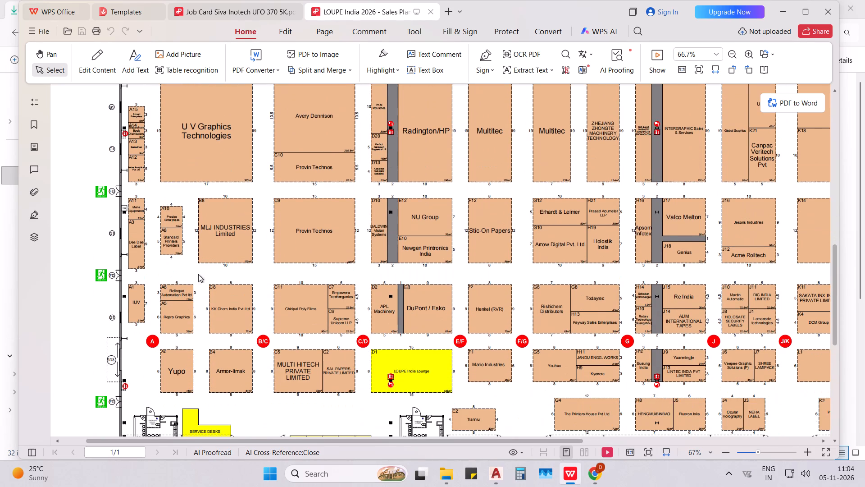
pyautogui.scroll(-2, 176, 312)
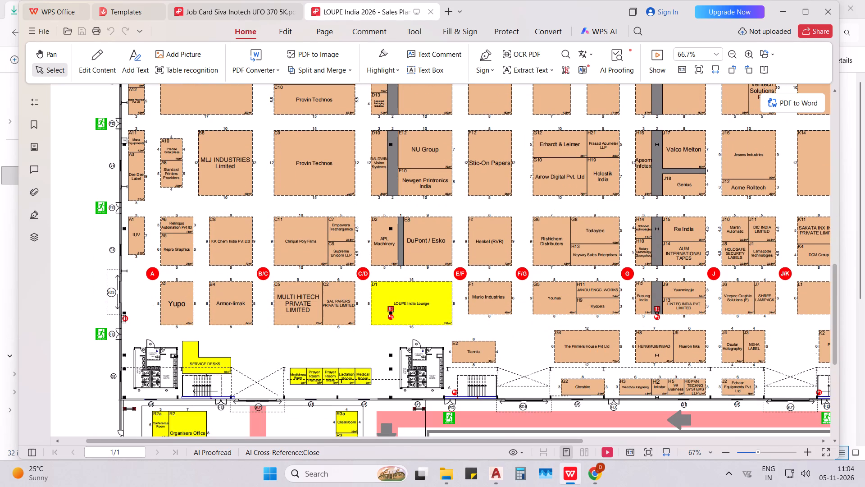
pyautogui.scroll(2, 197, 303)
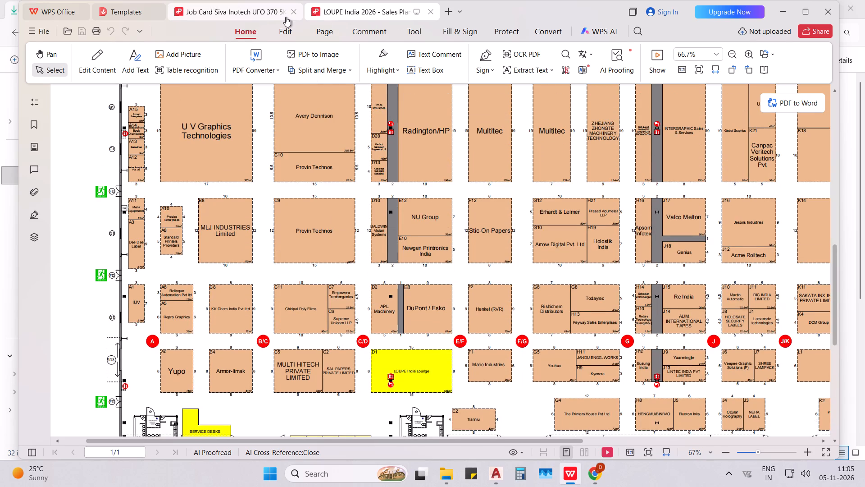
# Return to the UFO 370 job card and view its title and the Basic Machine Annexure "A" section.
pyautogui.click(282, 14)
pyautogui.scroll(4, 343, 207)
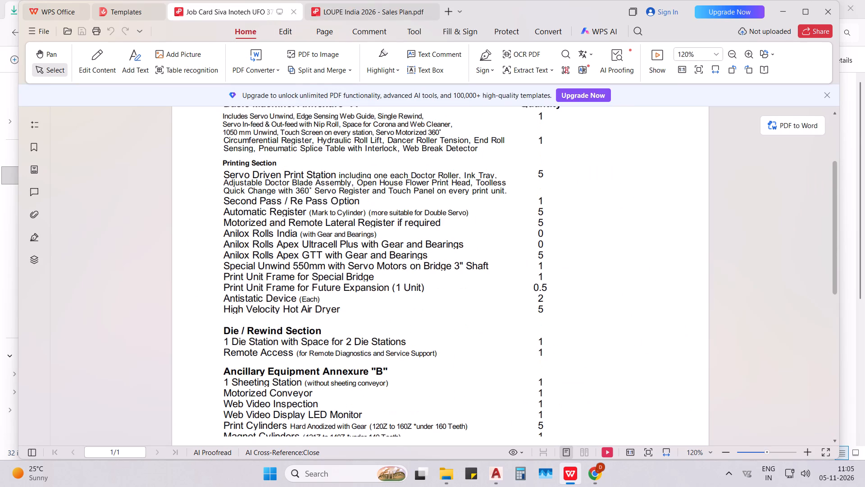
pyautogui.scroll(8, 343, 207)
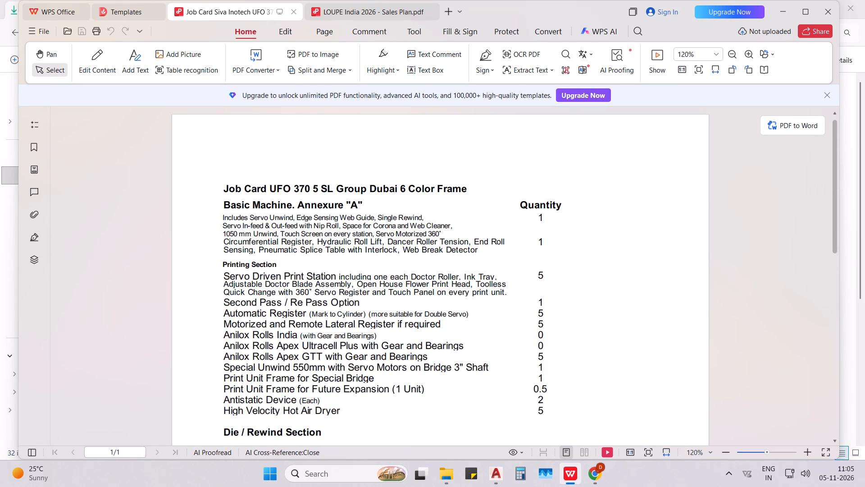
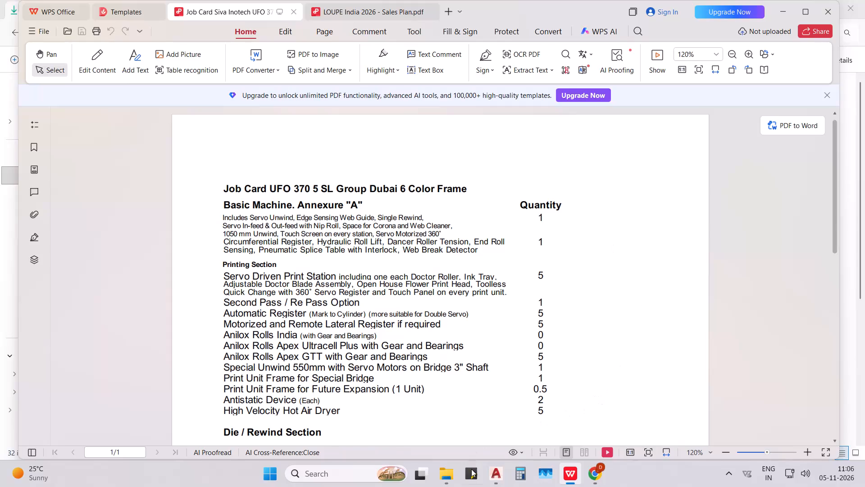
# Switch to File Explorer and look through the Desktop and Documents folders, including the Downloads subfolder inside Documents, returning to Desktop.
pyautogui.click(447, 477)
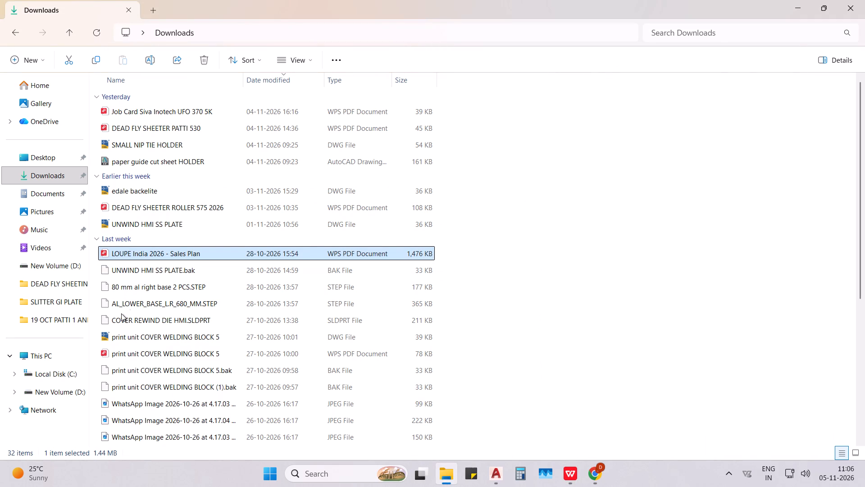
pyautogui.click(55, 161)
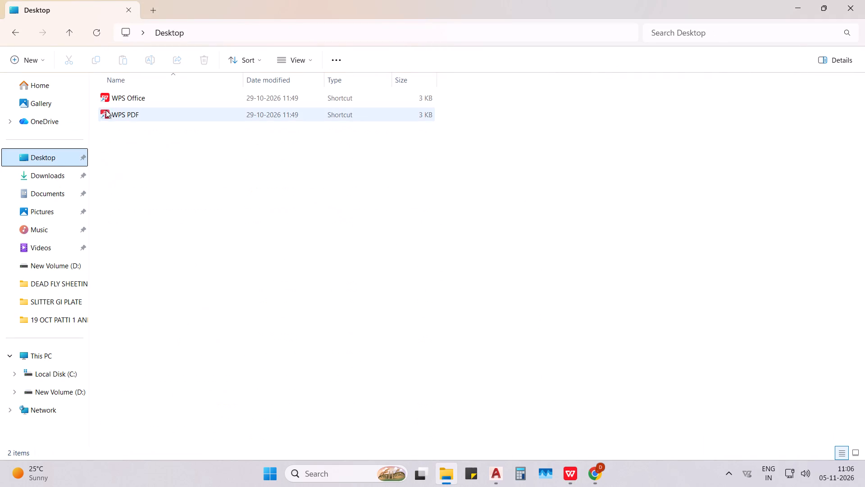
pyautogui.click(792, 10)
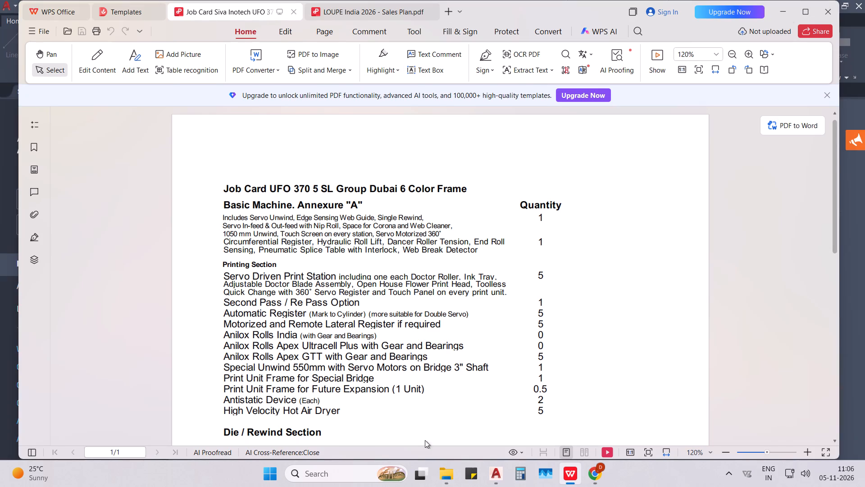
pyautogui.click(448, 477)
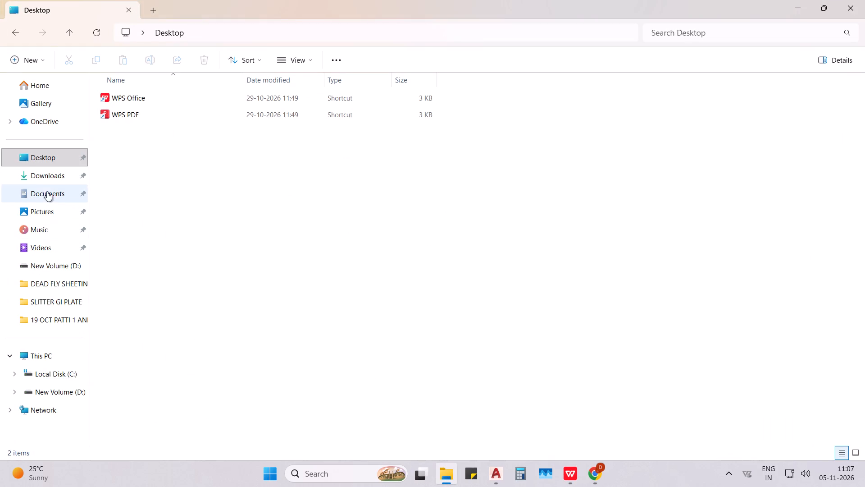
pyautogui.click(49, 181)
pyautogui.click(49, 191)
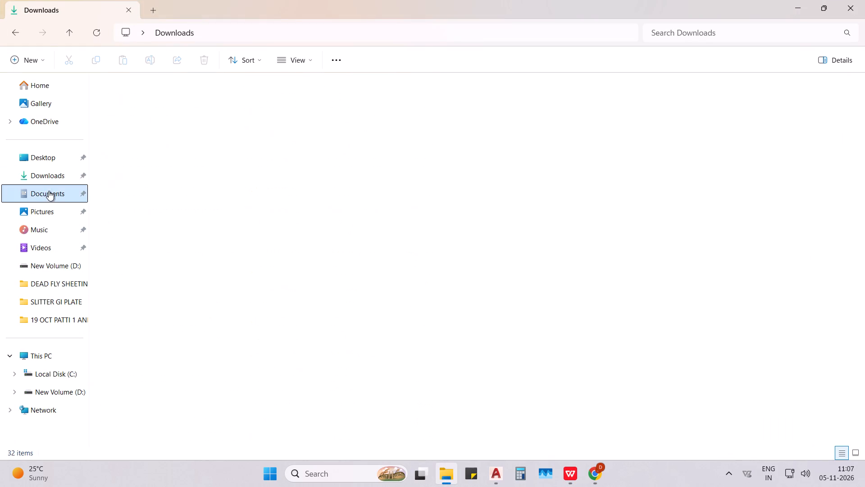
pyautogui.doubleClick(137, 101)
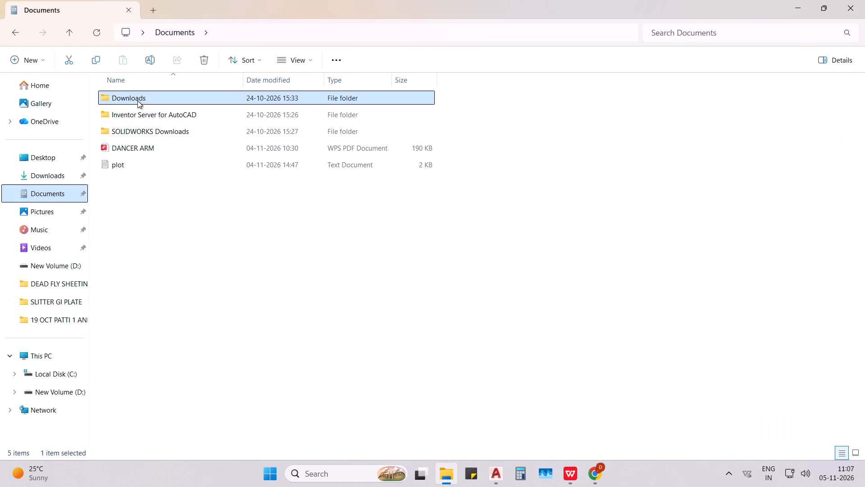
pyautogui.doubleClick(55, 161)
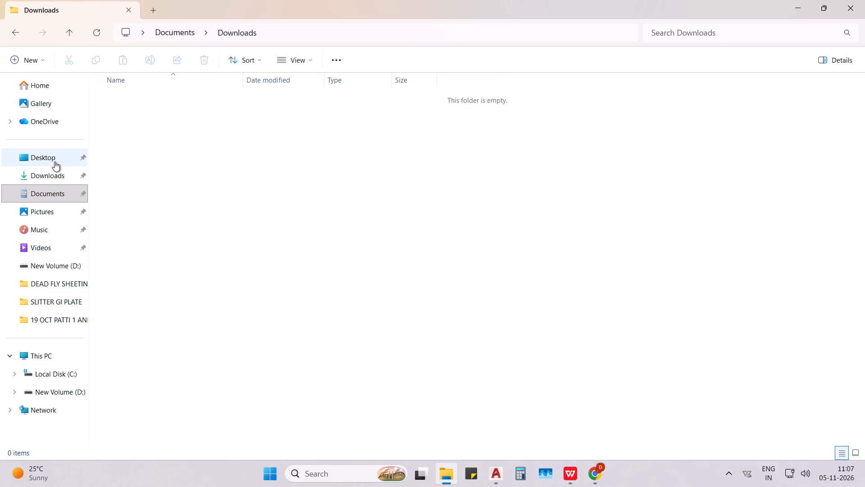
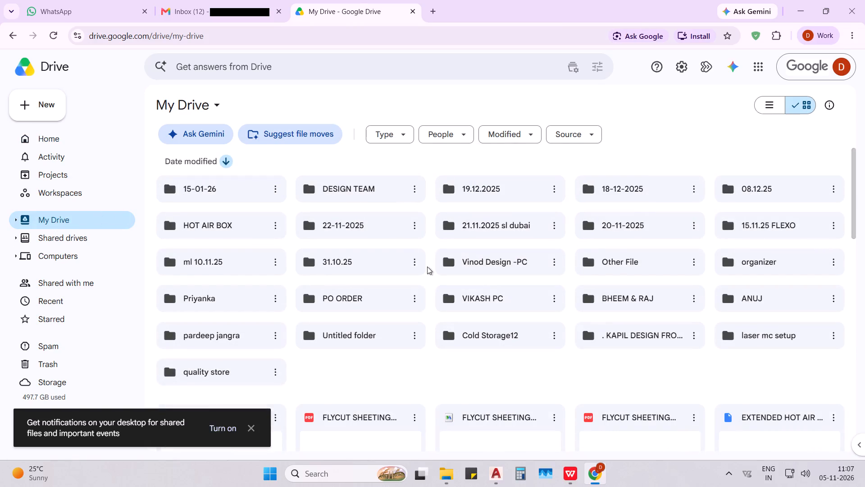
# In Google Drive, check the Vinod Design -PC folder, and open the APRIL 2025 folder under VIKASH PC, Desktop, ORDERED, PO.
pyautogui.doubleClick(505, 266)
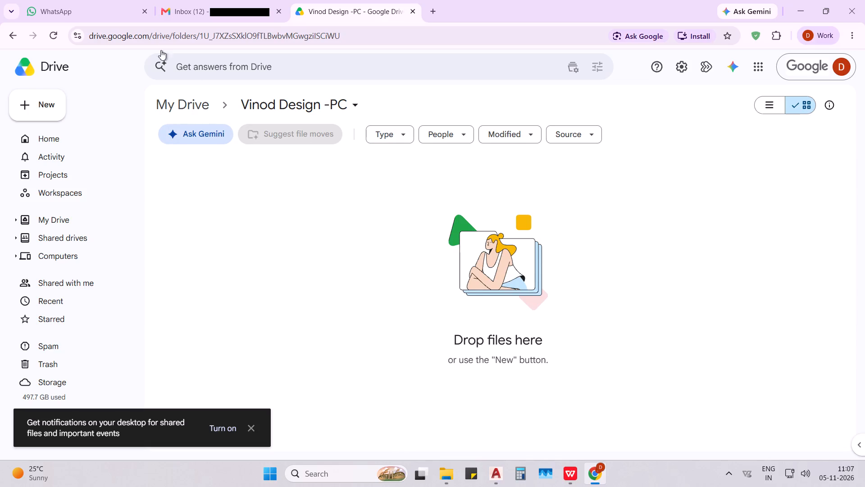
pyautogui.click(10, 35)
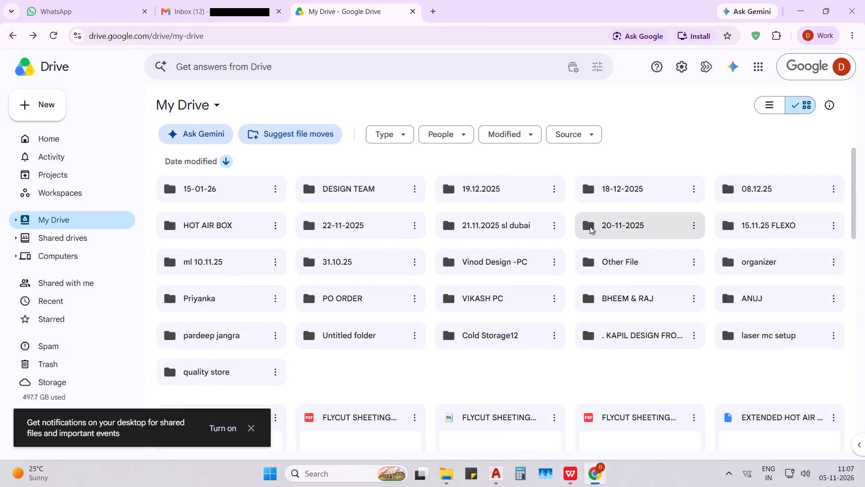
pyautogui.doubleClick(532, 294)
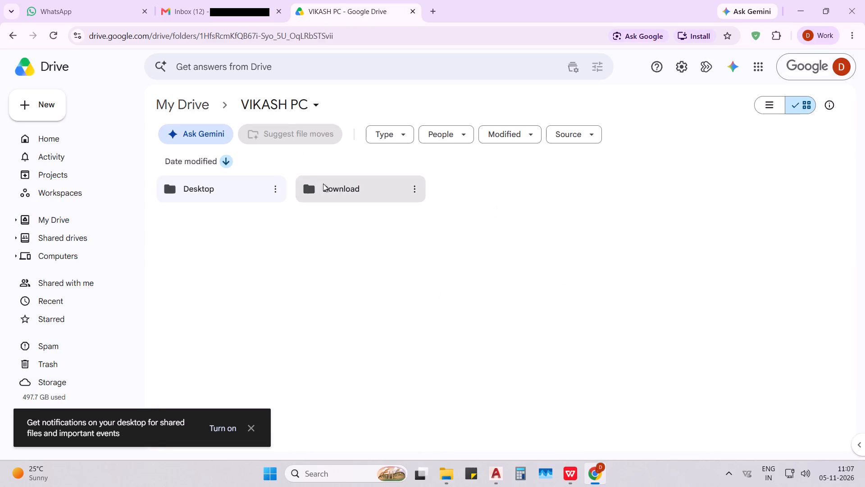
pyautogui.doubleClick(253, 191)
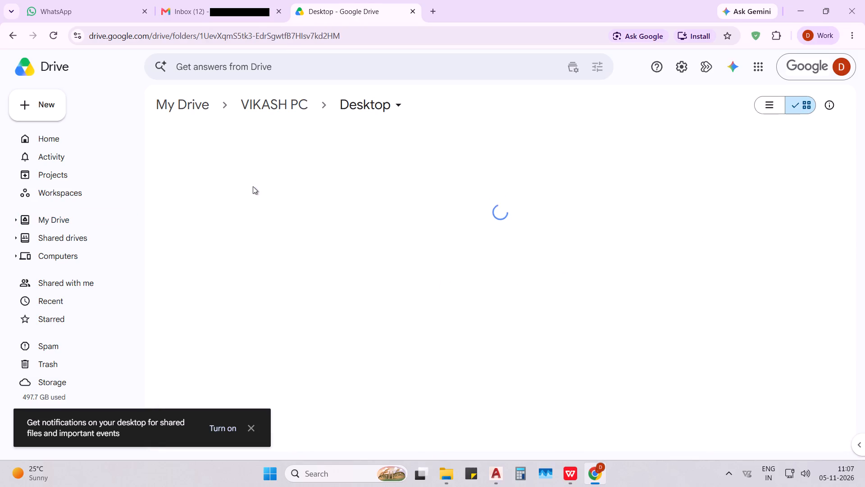
pyautogui.doubleClick(241, 186)
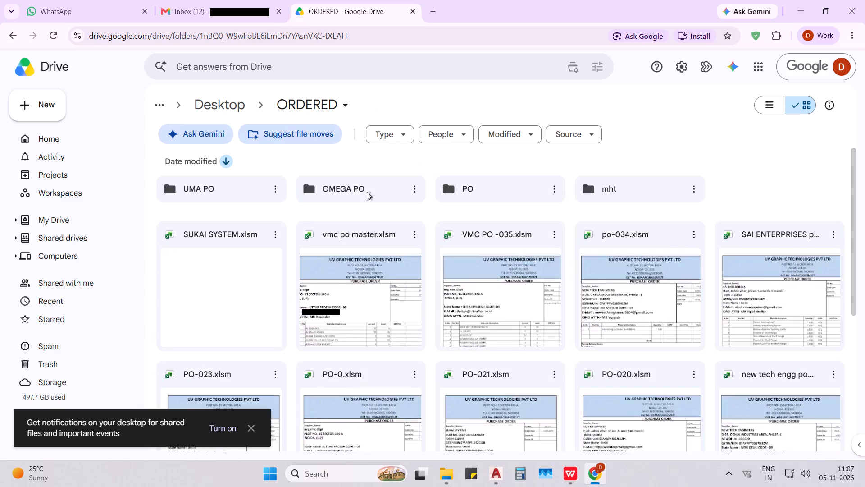
pyautogui.doubleClick(486, 193)
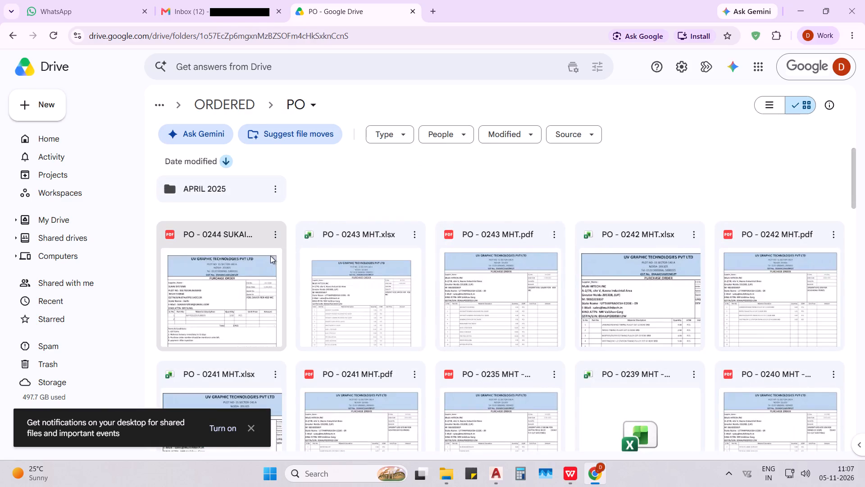
pyautogui.doubleClick(249, 190)
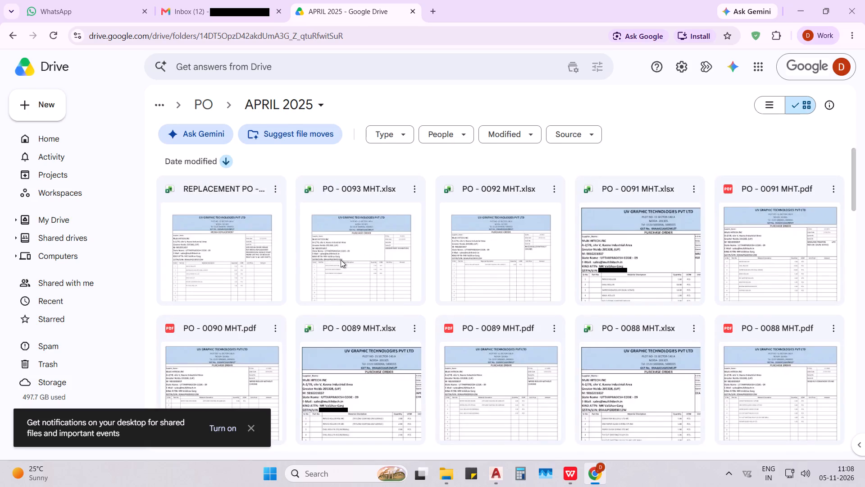
# Preview the purchase orders PO - 0090 MHT.pdf, PO - 0089 MHT.xlsx and PO - 0089 MHT.pdf, closing each one.
pyautogui.click(244, 349)
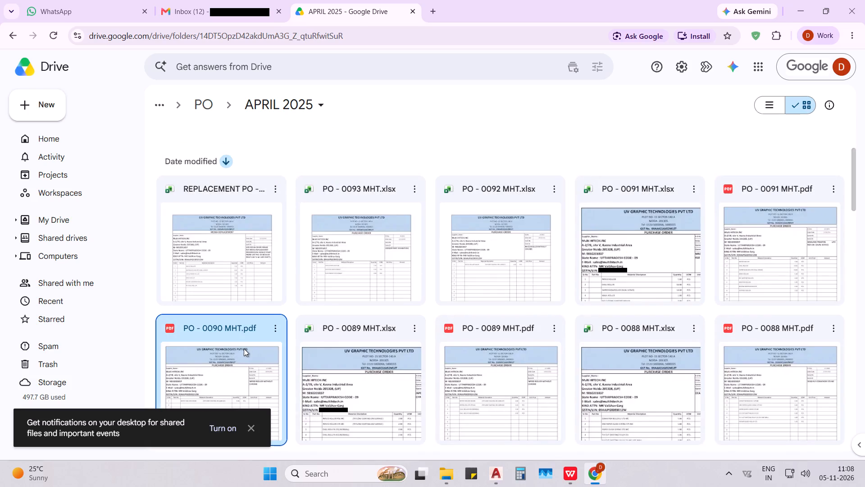
pyautogui.doubleClick(244, 349)
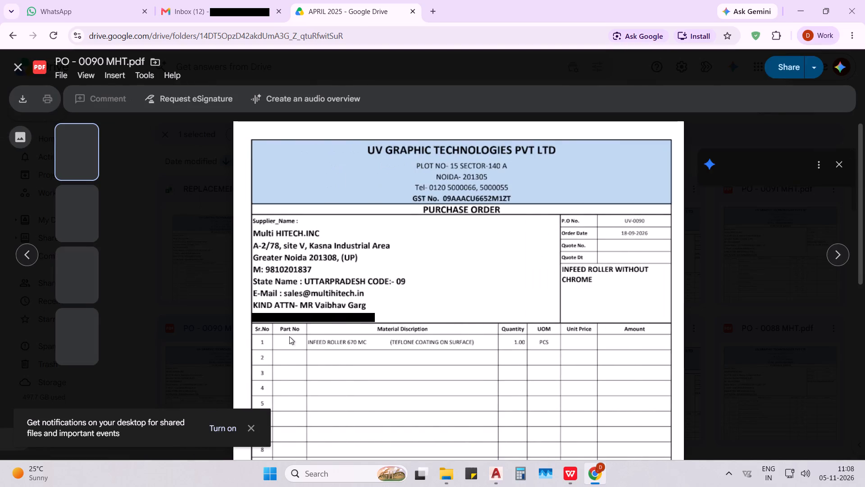
pyautogui.press('Escape')
pyautogui.doubleClick(351, 366)
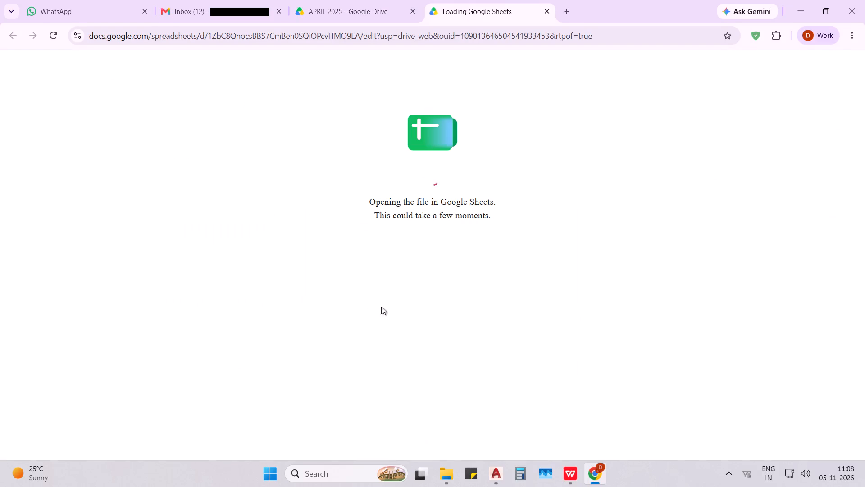
pyautogui.click(548, 14)
pyautogui.click(507, 343)
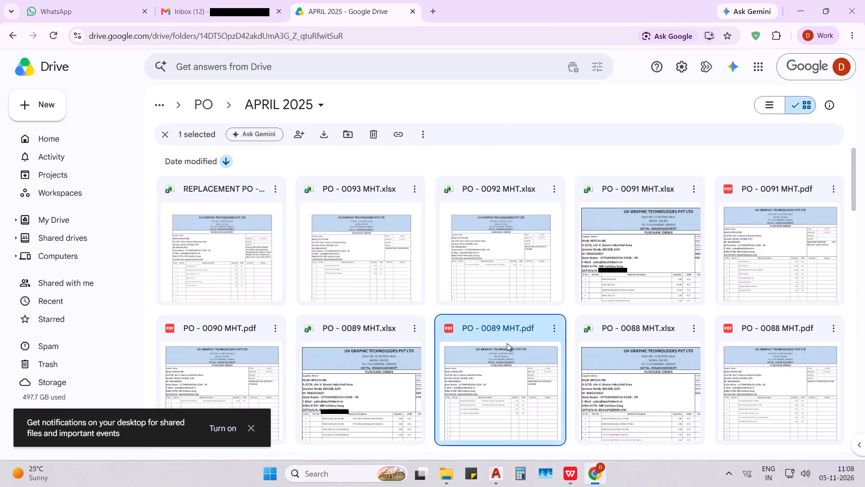
pyautogui.doubleClick(507, 343)
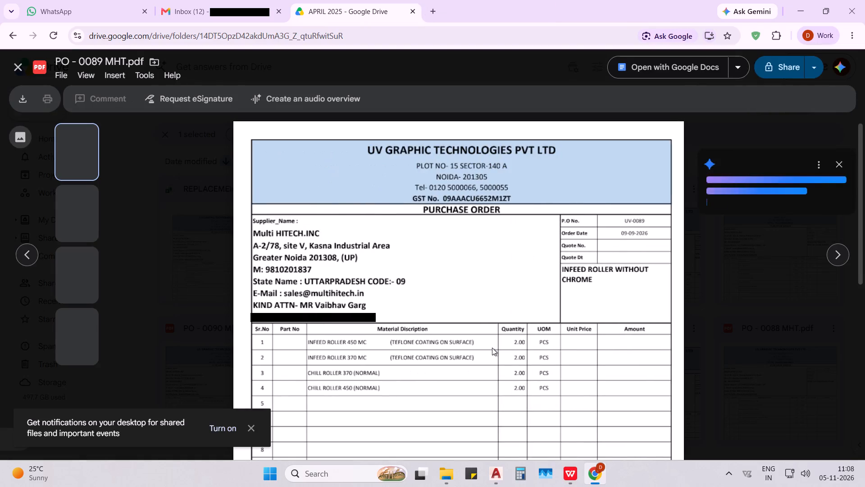
pyautogui.press('Escape')
# Preview the older purchase orders PO - 0087, PO - 0086 and PO - 0084 MHT as PDFs, leaving PO - 0084 open.
pyautogui.scroll(-4, 584, 335)
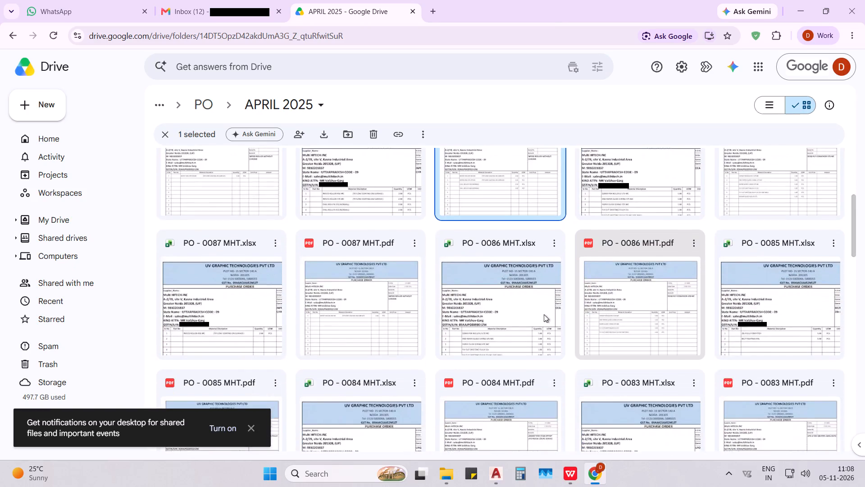
pyautogui.doubleClick(384, 292)
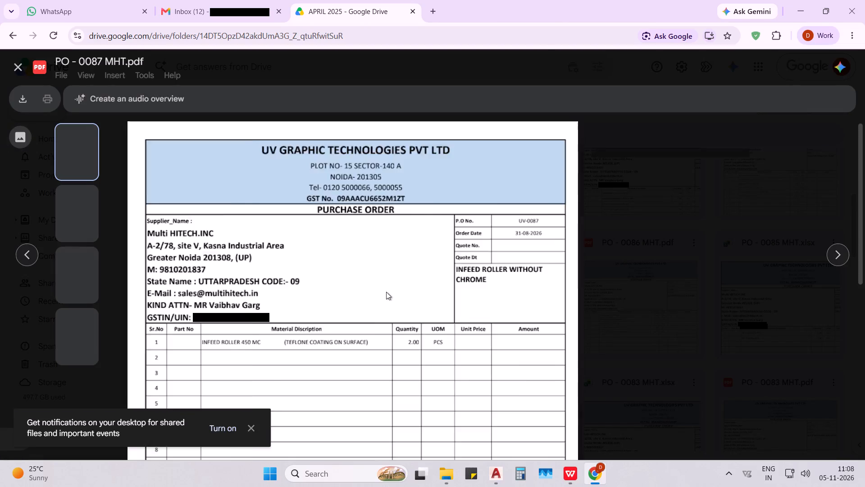
pyautogui.press('Escape')
pyautogui.doubleClick(613, 303)
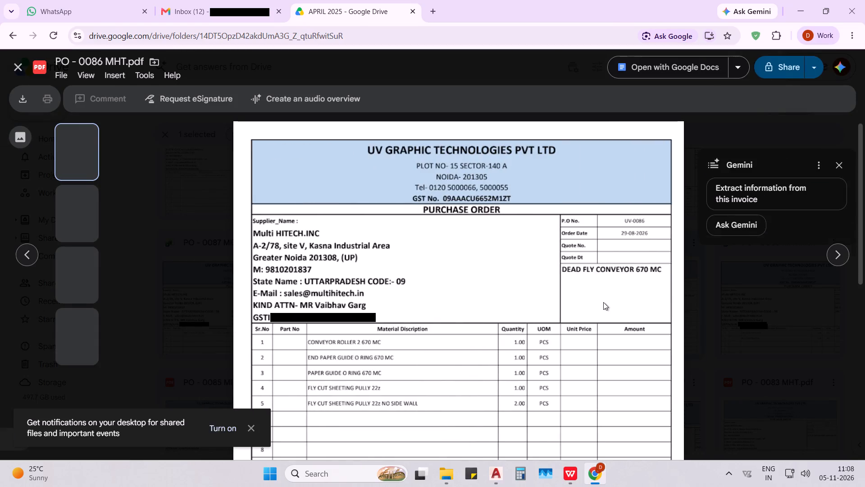
pyautogui.press('Escape')
pyautogui.scroll(-3, 609, 302)
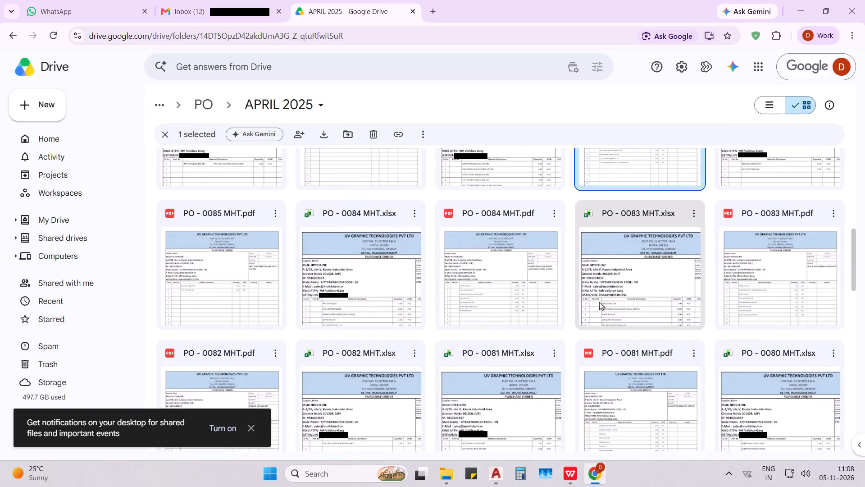
pyautogui.doubleClick(491, 271)
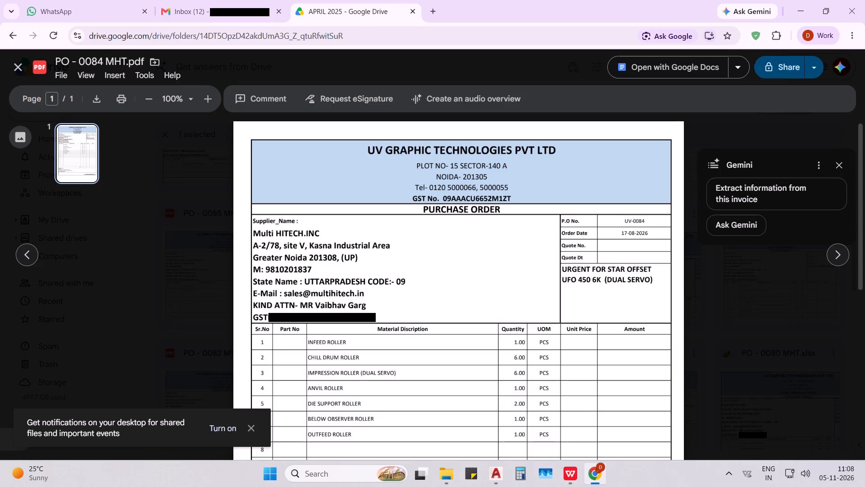
# Switch to WPS Office, read the UFO 370 job card down to Ancillary Equipment Annexure "B", and return to the purchase order in Chrome.
pyautogui.click(572, 472)
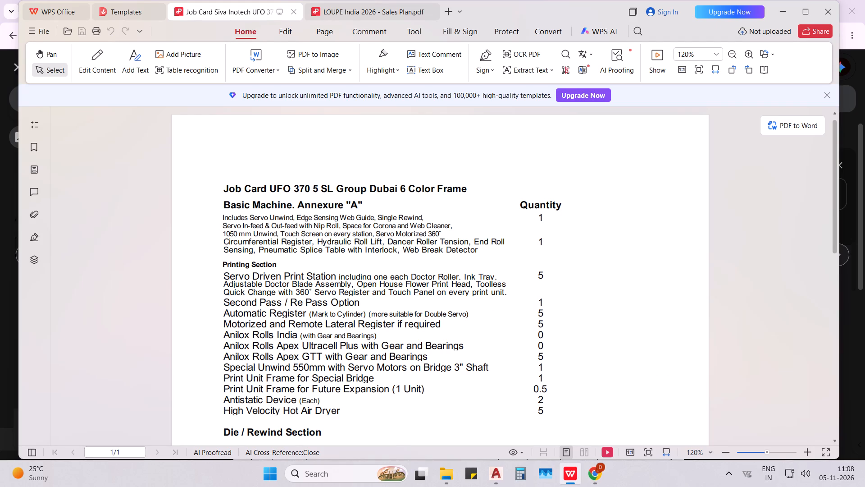
pyautogui.scroll(-2, 422, 307)
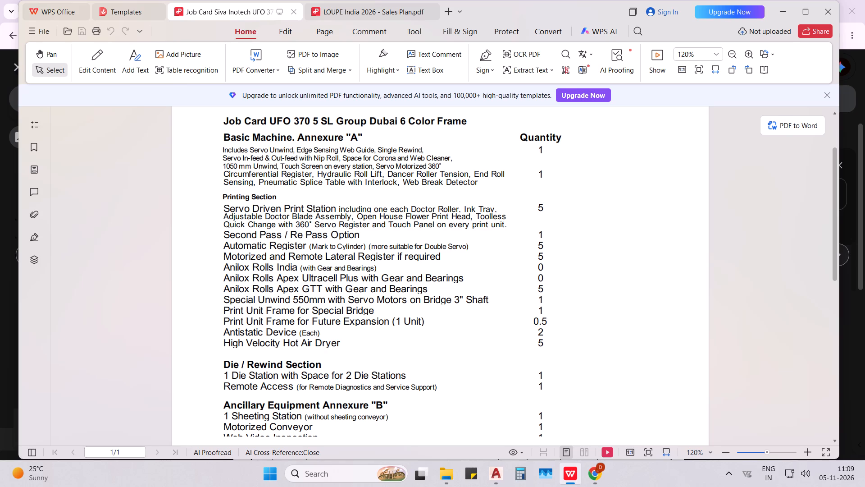
pyautogui.scroll(-2, 340, 403)
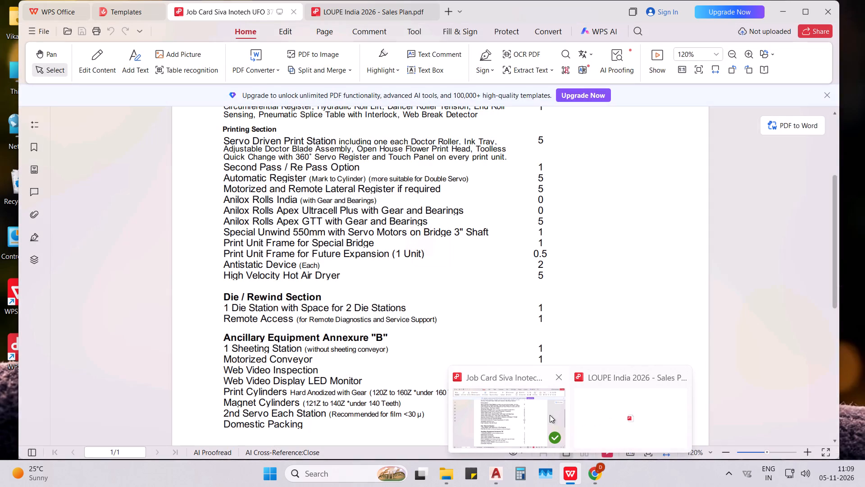
pyautogui.click(592, 430)
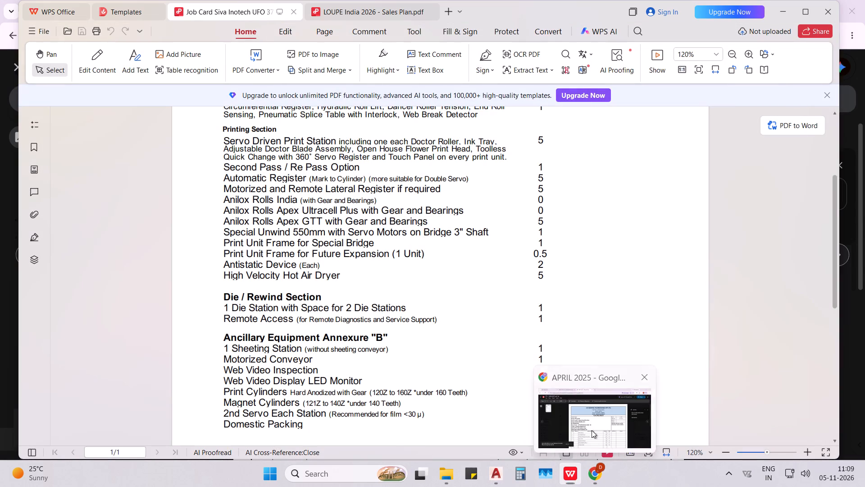
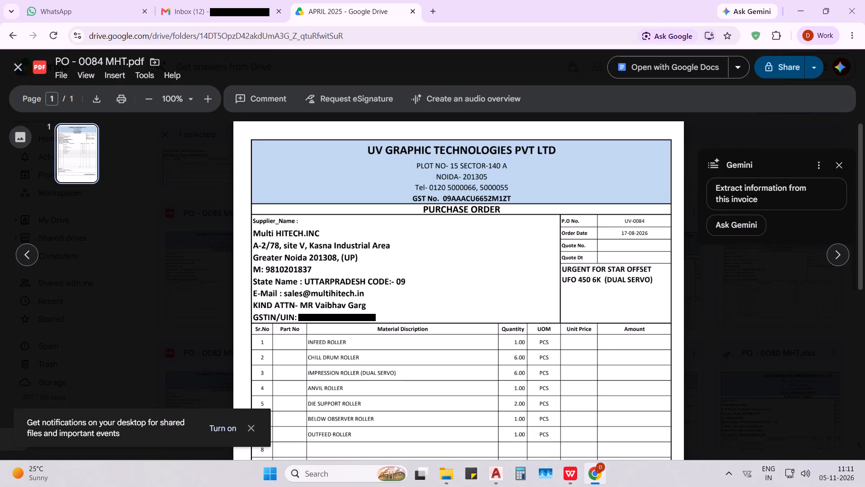
# Dismiss the Drive notification prompt and the Gemini suggestions, and read PO - 0084 MHT.pdf from the roller list down to the terms and conditions.
pyautogui.click(251, 428)
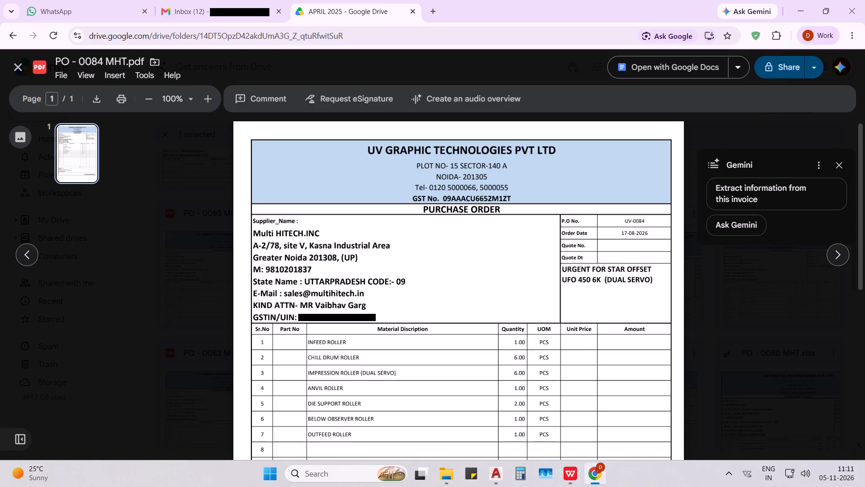
pyautogui.scroll(-3, 509, 360)
pyautogui.scroll(3, 509, 357)
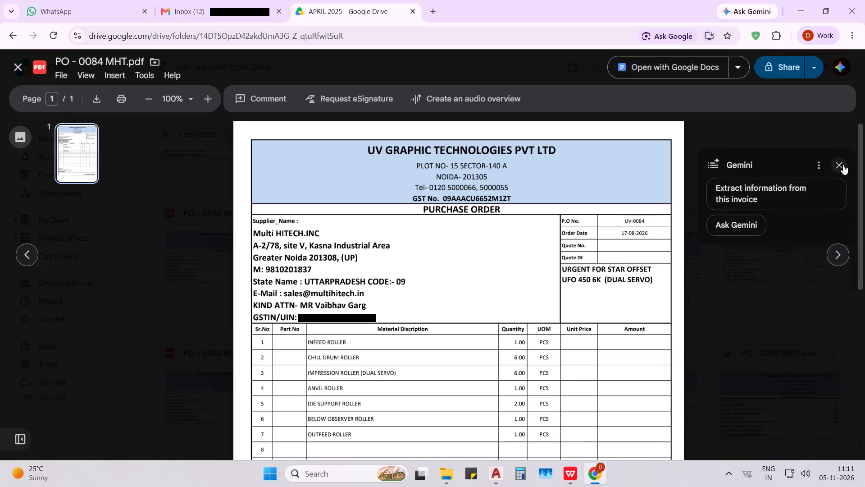
pyautogui.click(842, 165)
pyautogui.scroll(-2, 460, 338)
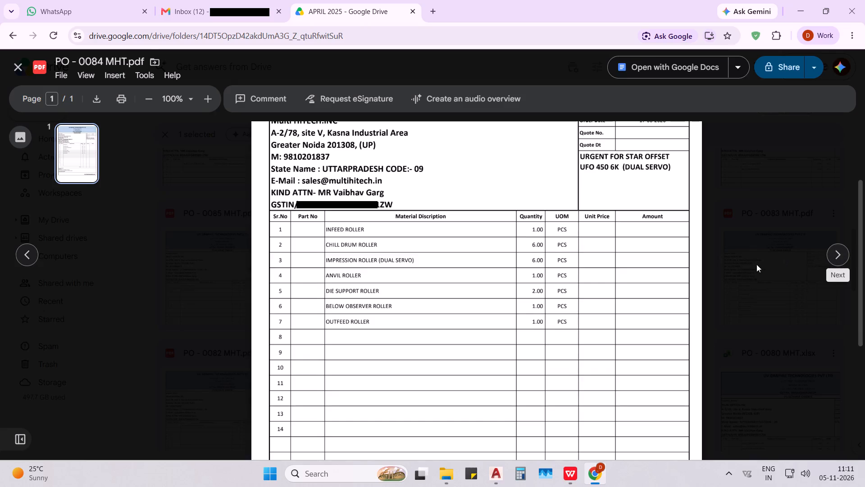
pyautogui.scroll(-5, 690, 297)
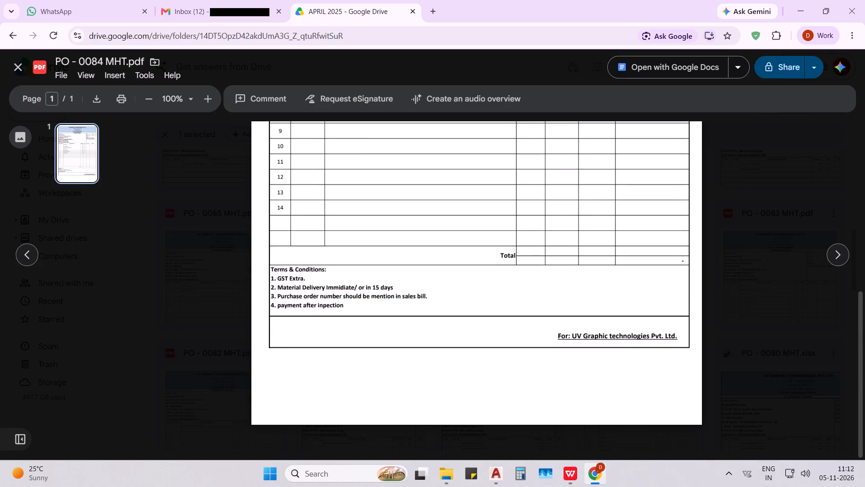
pyautogui.click(578, 337)
pyautogui.scroll(9, 560, 353)
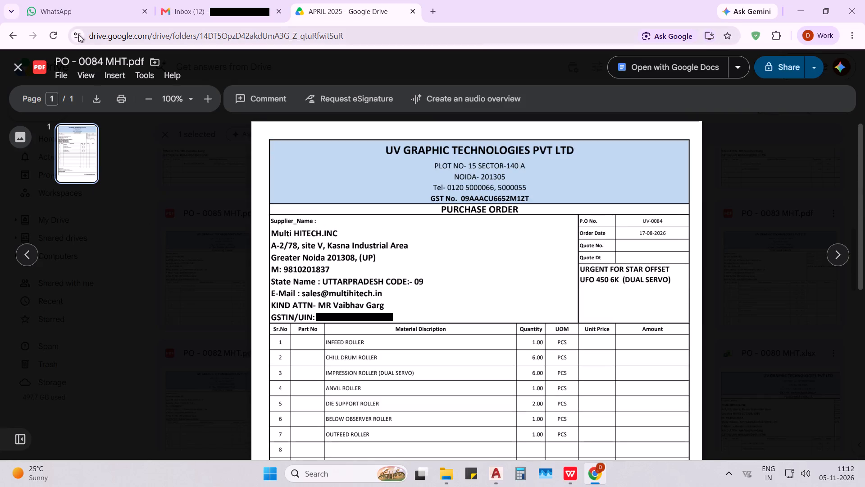
# Switch to File Explorer, open Job Card Siva Inotech UFO 370 5K from Downloads, and read it down to the NOTE section.
pyautogui.click(447, 480)
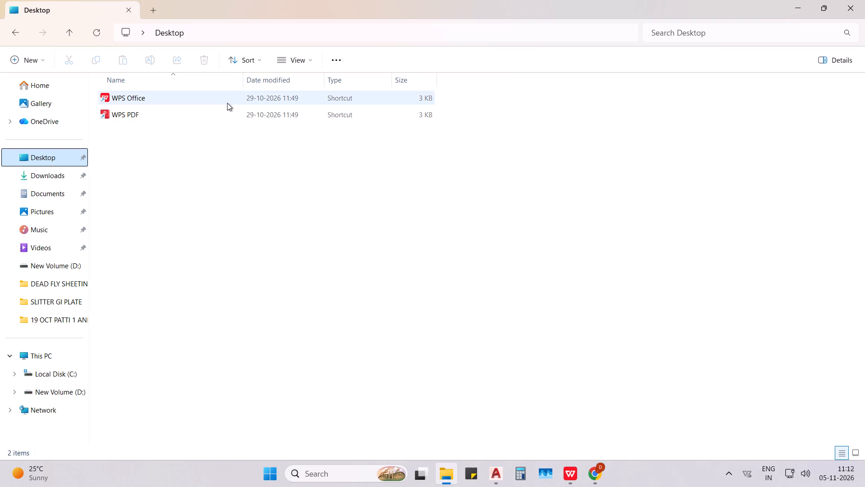
pyautogui.click(291, 152)
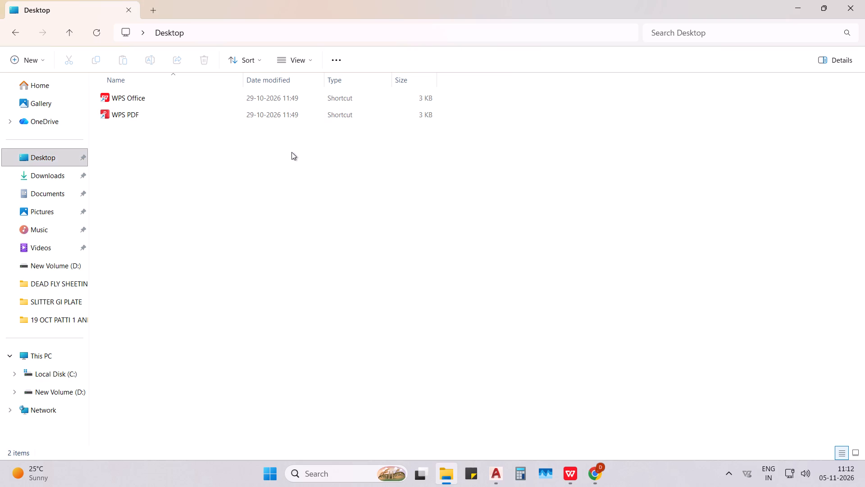
pyautogui.click(44, 192)
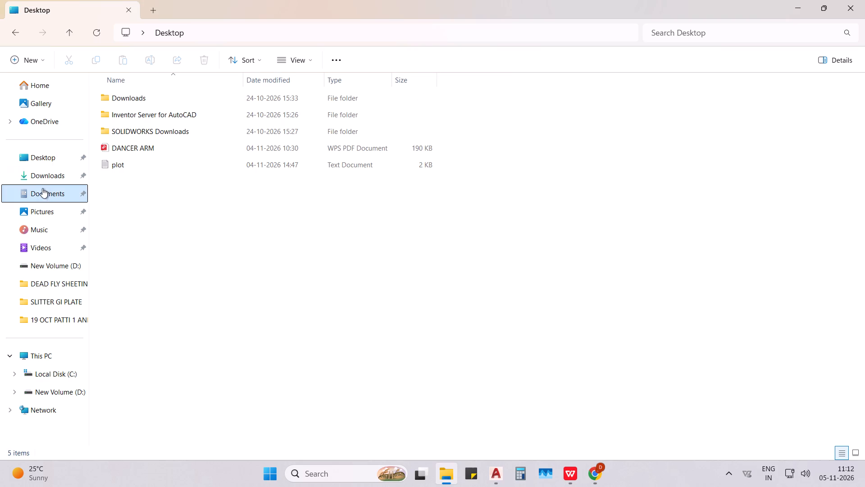
pyautogui.click(48, 176)
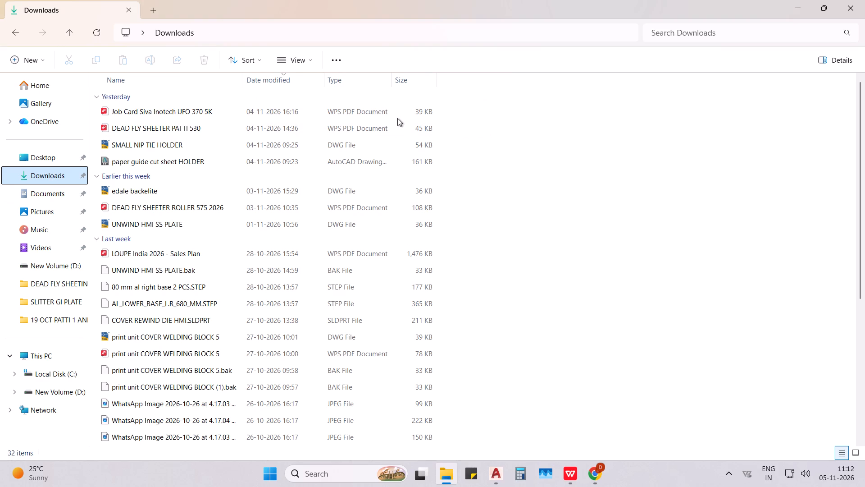
pyautogui.doubleClick(383, 112)
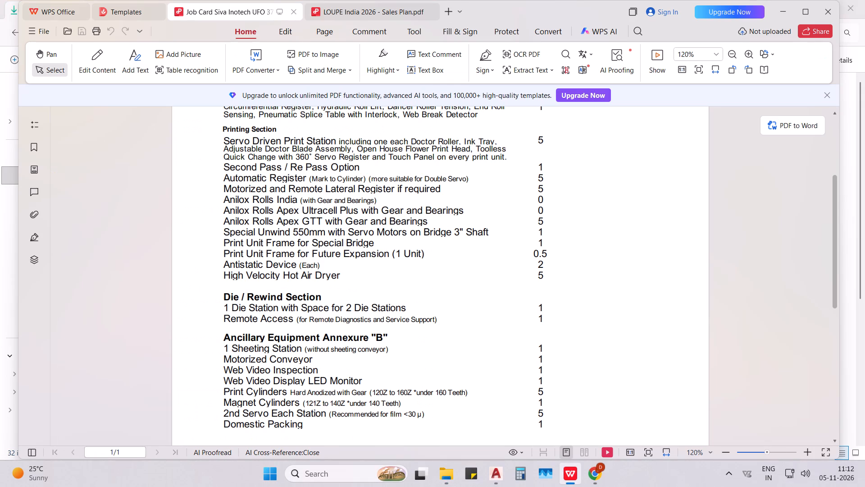
pyautogui.scroll(2, 455, 237)
pyautogui.scroll(-4, 443, 243)
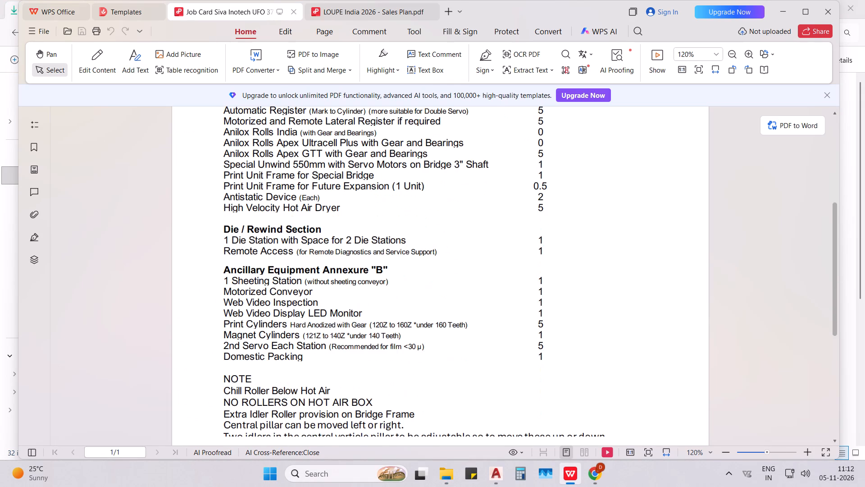
pyautogui.scroll(-2, 442, 246)
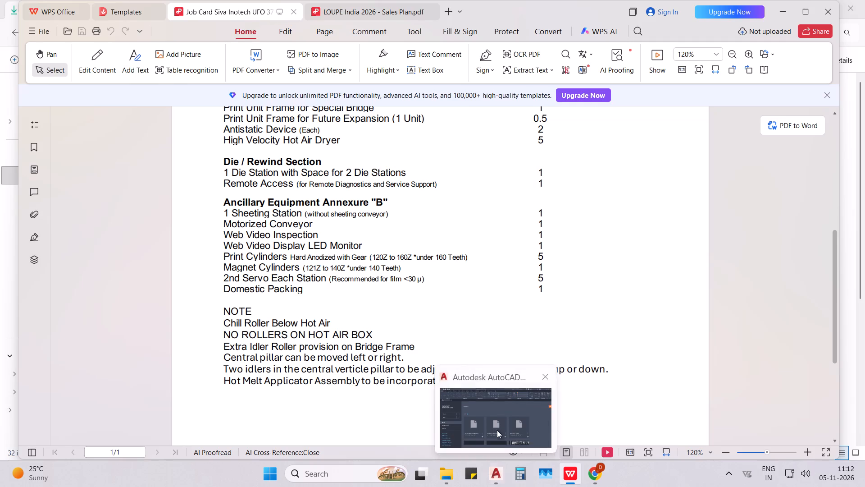
# Switch to AutoCAD, look through the recent drawings on the start page, and return to the job card in WPS Office.
pyautogui.click(497, 423)
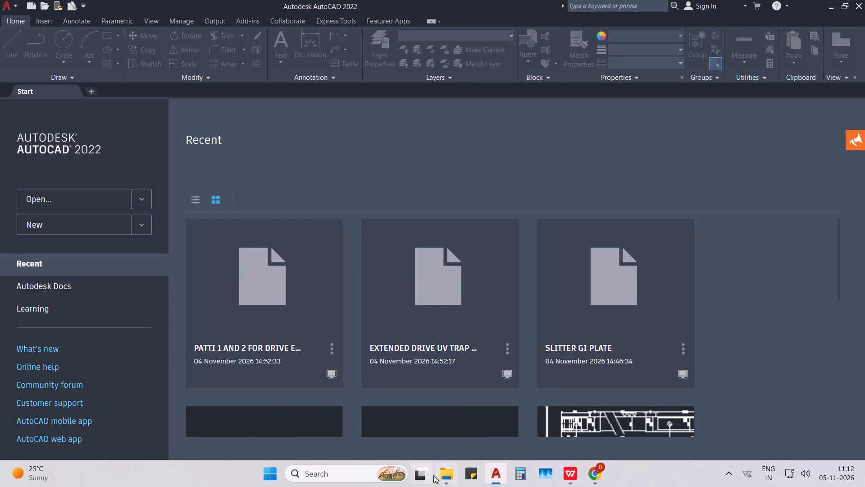
pyautogui.click(277, 477)
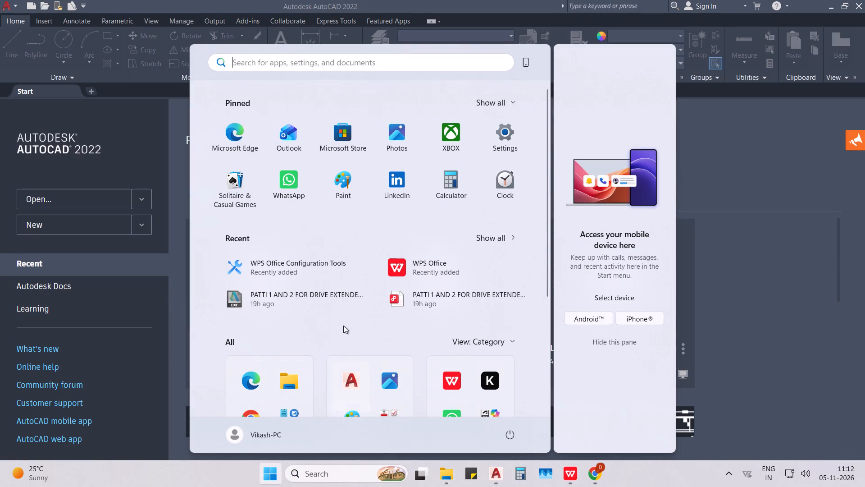
pyautogui.scroll(-2, 360, 277)
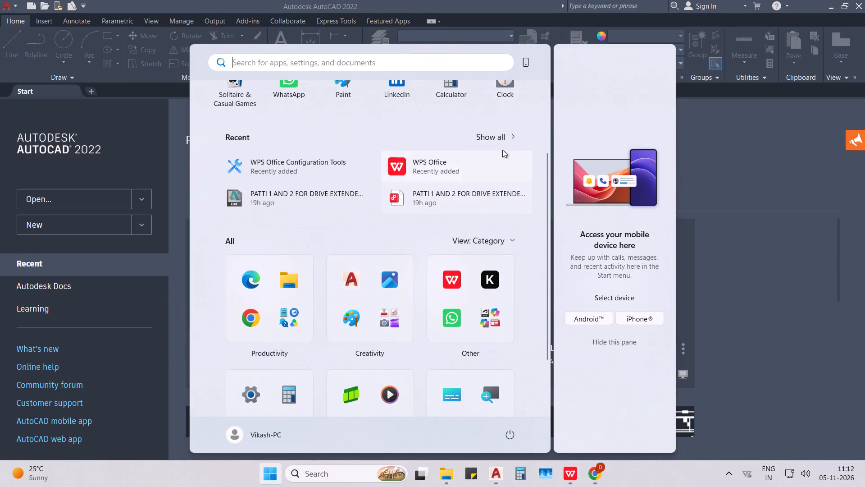
pyautogui.click(715, 130)
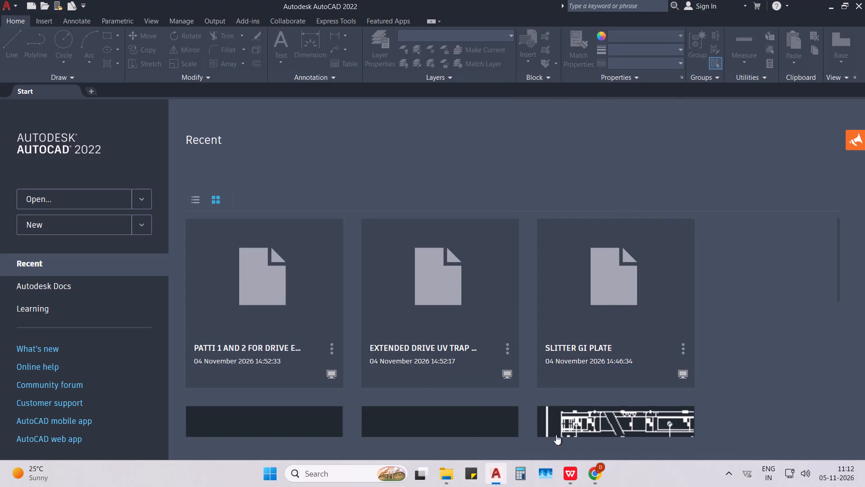
pyautogui.click(508, 415)
pyautogui.scroll(-5, 486, 323)
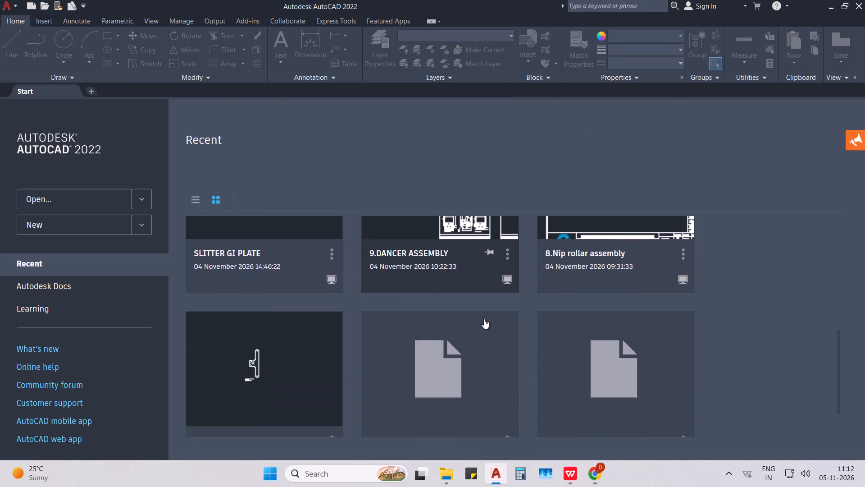
pyautogui.scroll(1, 484, 319)
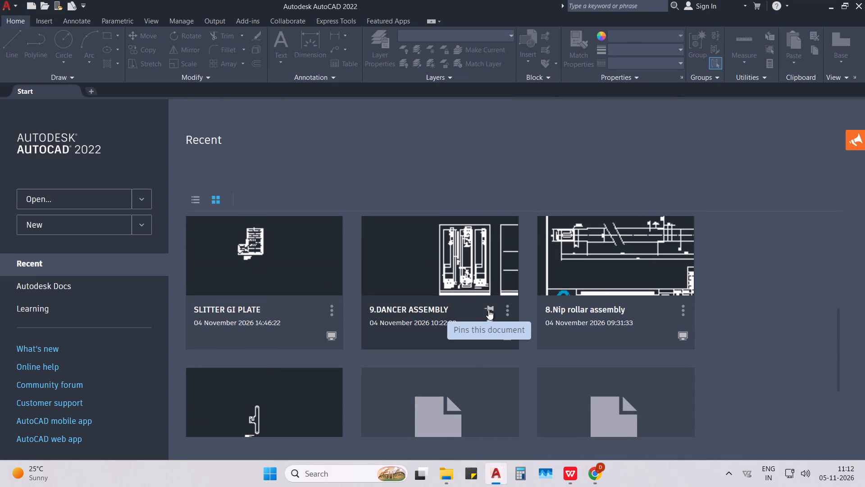
pyautogui.scroll(4, 488, 310)
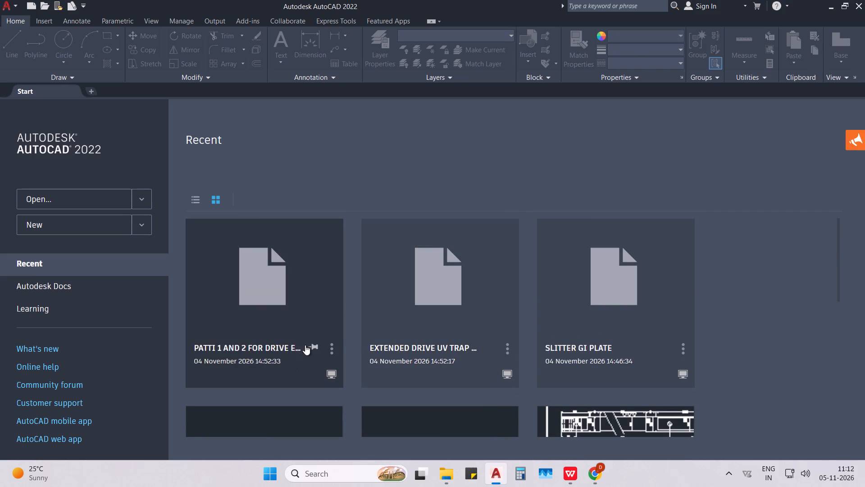
pyautogui.click(310, 347)
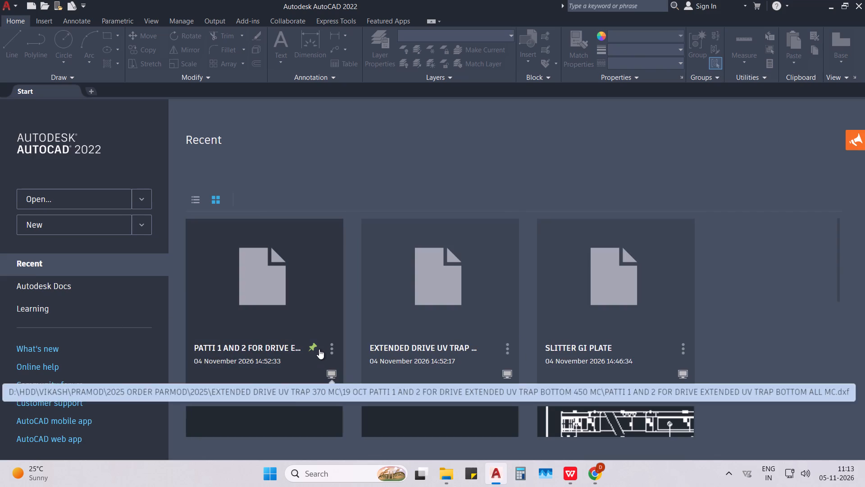
pyautogui.click(312, 346)
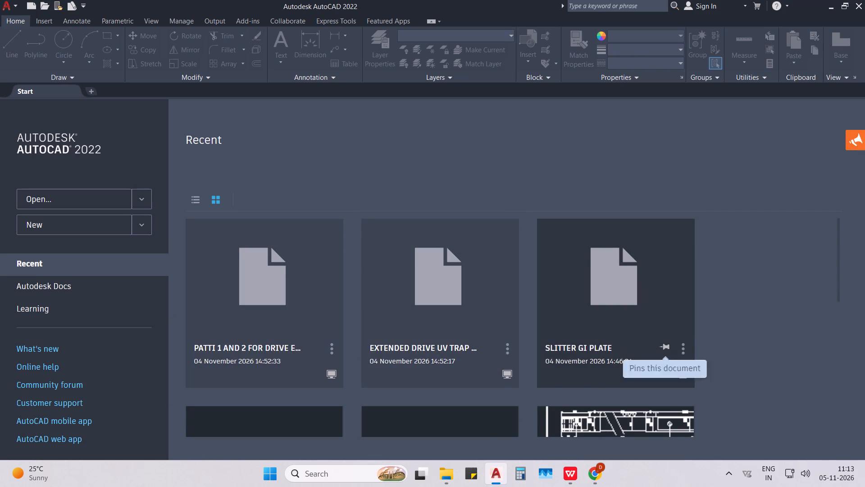
pyautogui.scroll(-14, 586, 362)
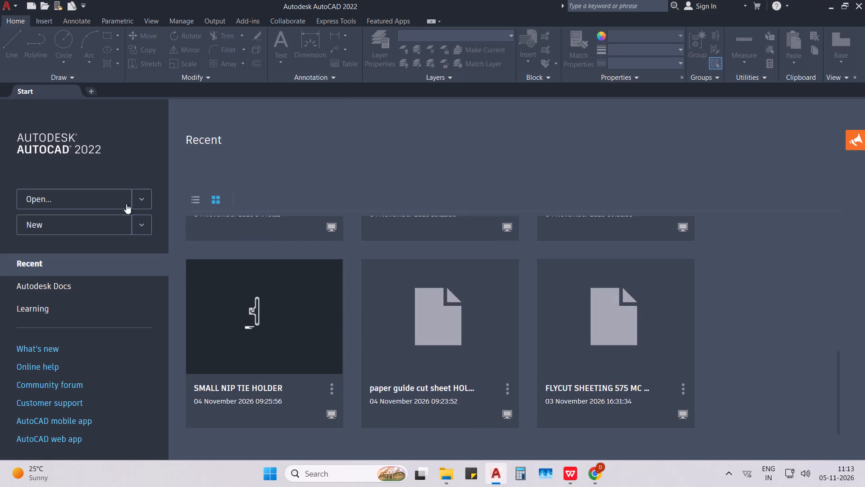
pyautogui.click(831, 7)
# Read the job card's NOTE section on rollers and idlers, and go back up to Basic Machine Annexure "A" and the Printing Section.
pyautogui.scroll(-6, 587, 241)
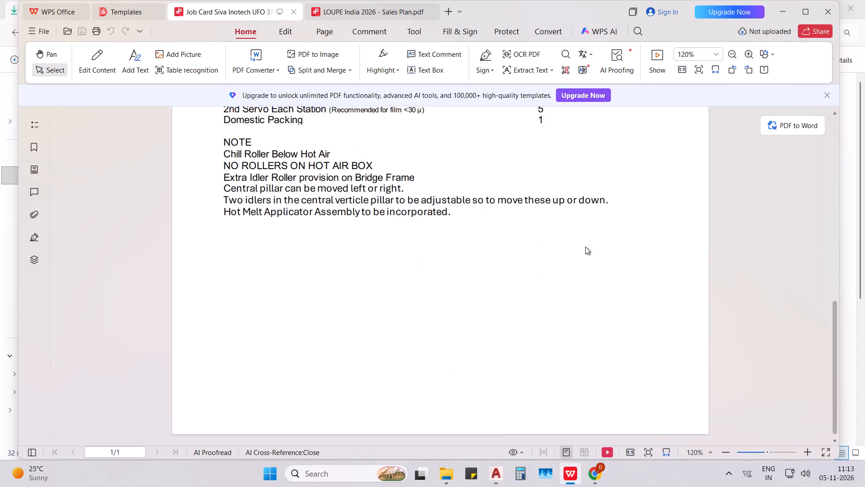
pyautogui.scroll(-5, 585, 247)
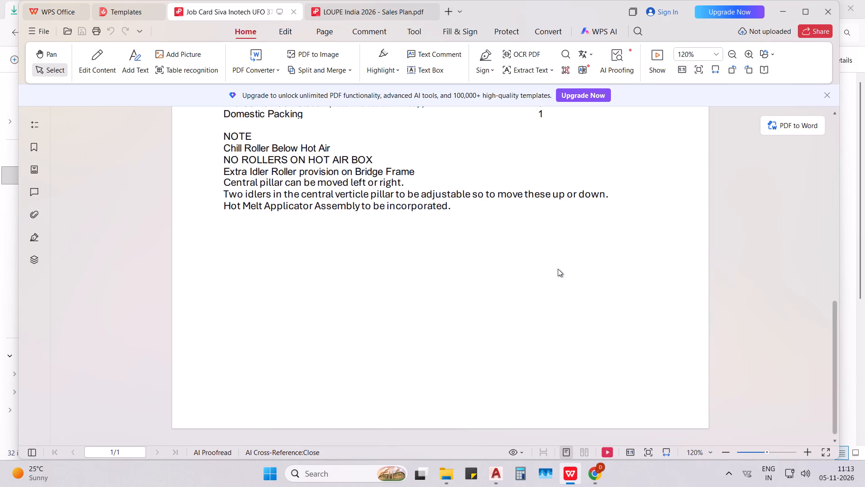
pyautogui.scroll(5, 558, 269)
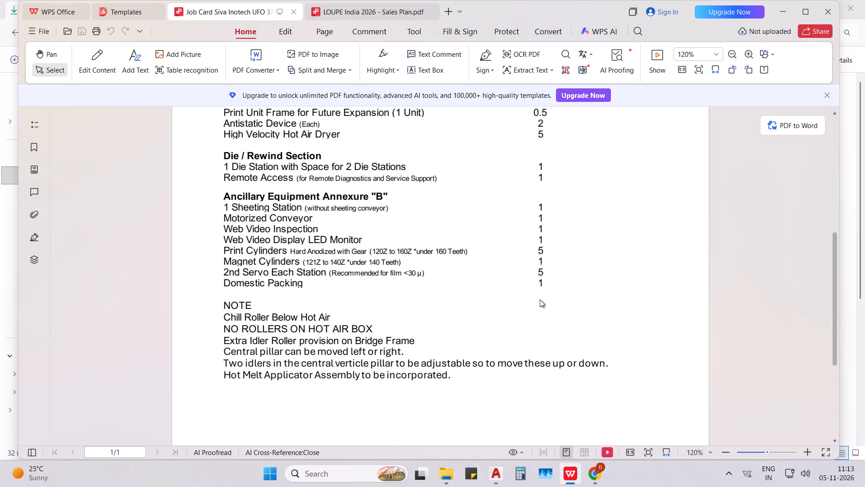
pyautogui.scroll(-7, 504, 300)
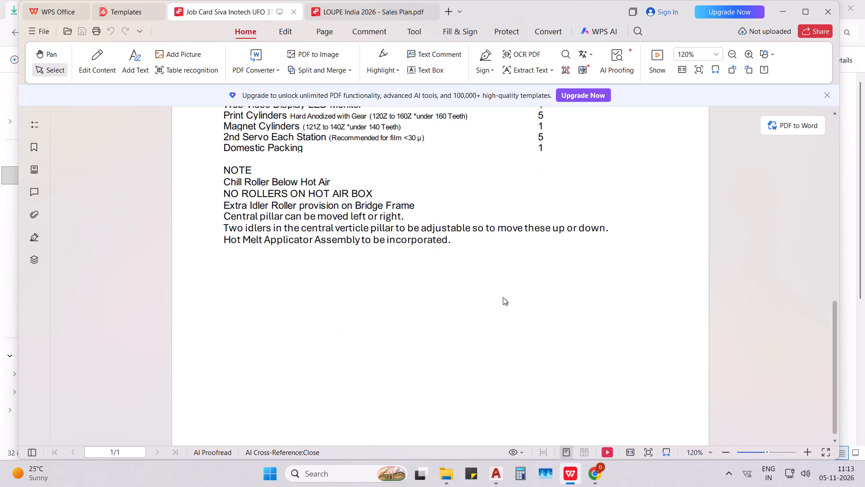
pyautogui.scroll(-2, 503, 297)
pyautogui.scroll(-1, 401, 249)
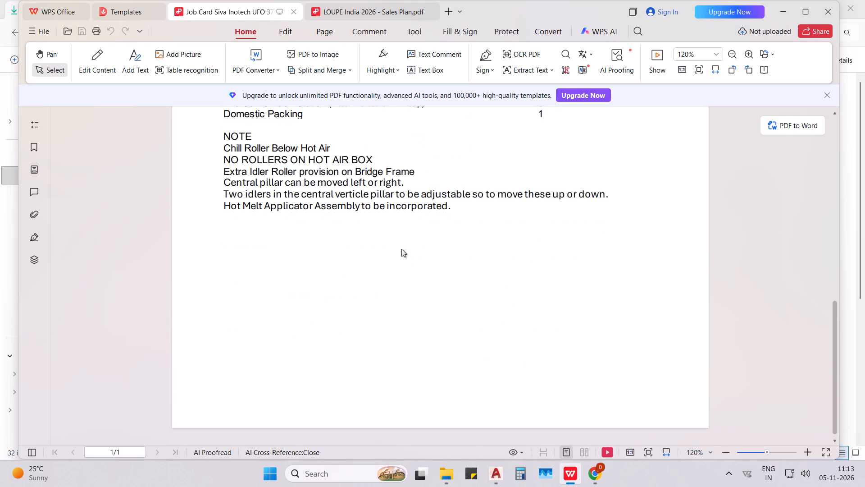
pyautogui.scroll(-1, 401, 249)
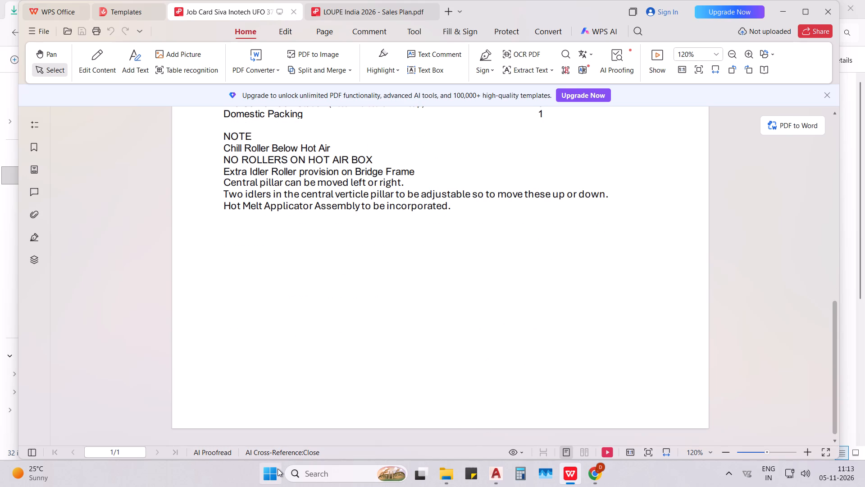
pyautogui.click(278, 469)
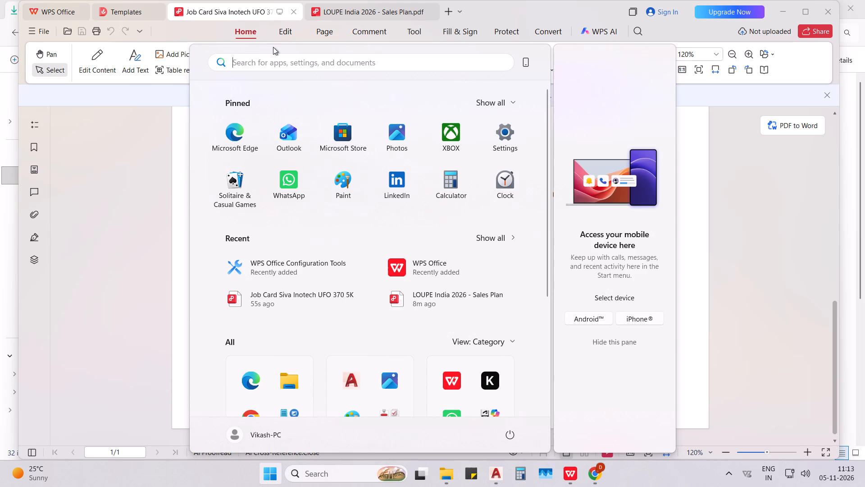
pyautogui.click(739, 214)
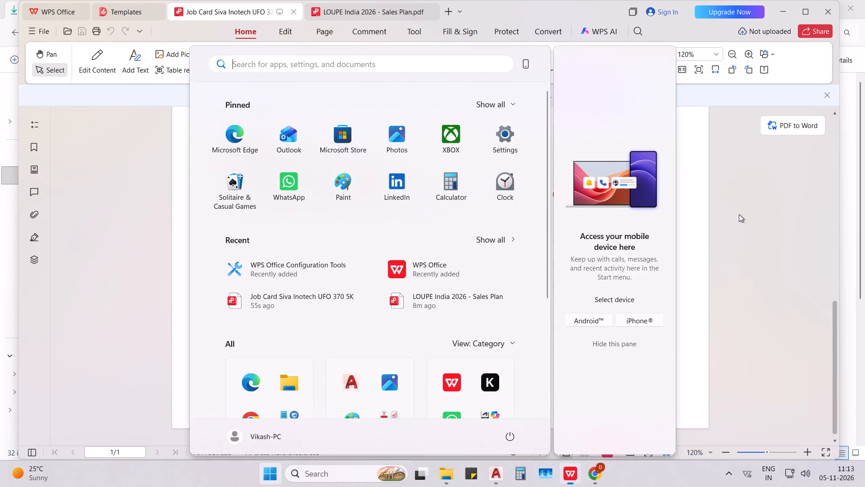
pyautogui.scroll(18, 359, 219)
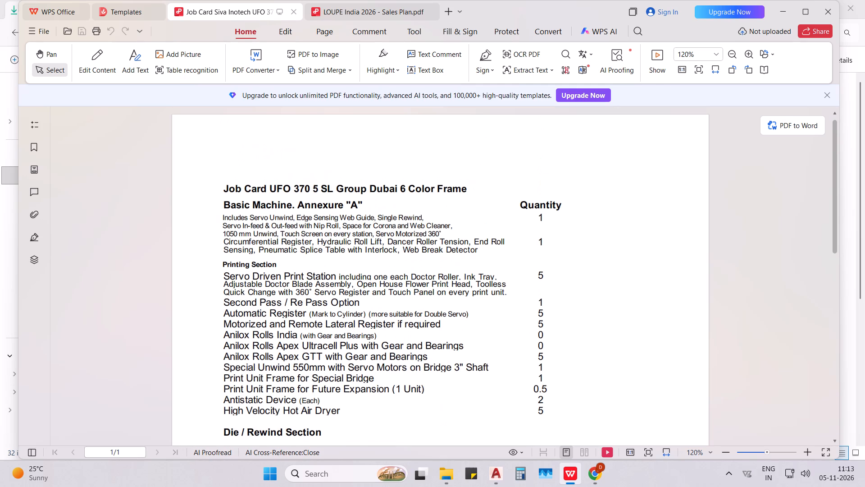
pyautogui.scroll(2, 376, 218)
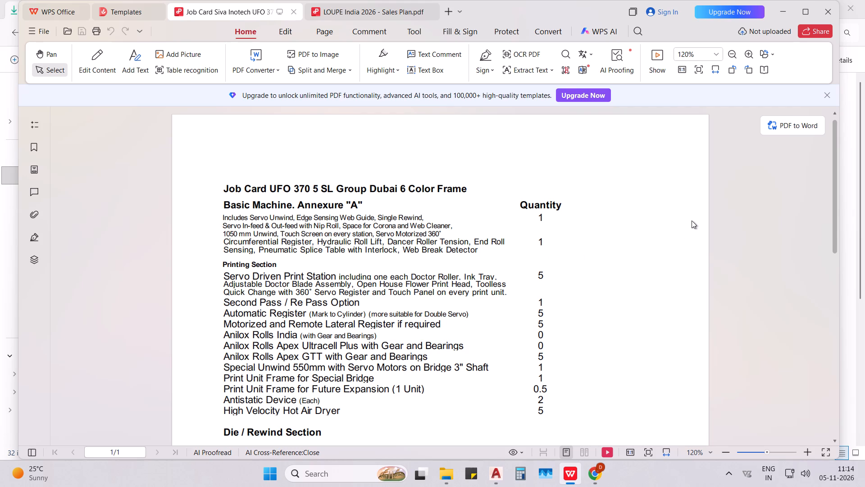
# Read through the UFO 370 job card again, from the Printing Section through Annexure "B" to the NOTE section.
pyautogui.scroll(-7, 301, 366)
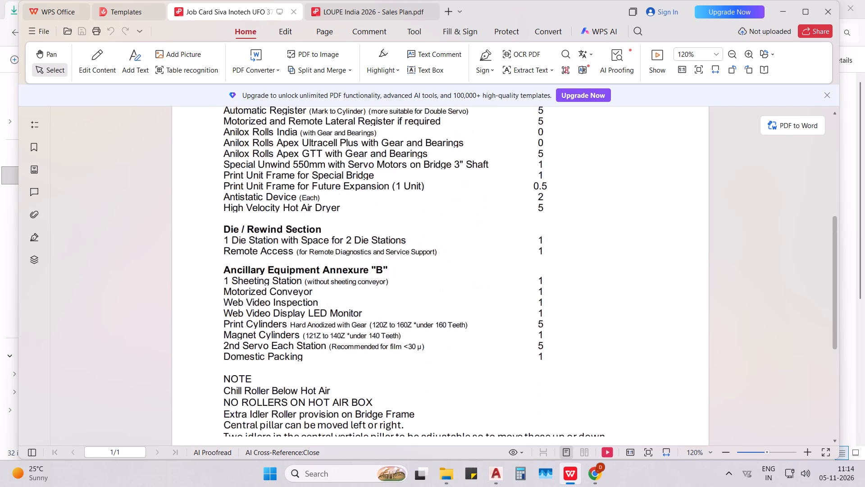
pyautogui.scroll(-9, 302, 367)
pyautogui.scroll(5, 308, 361)
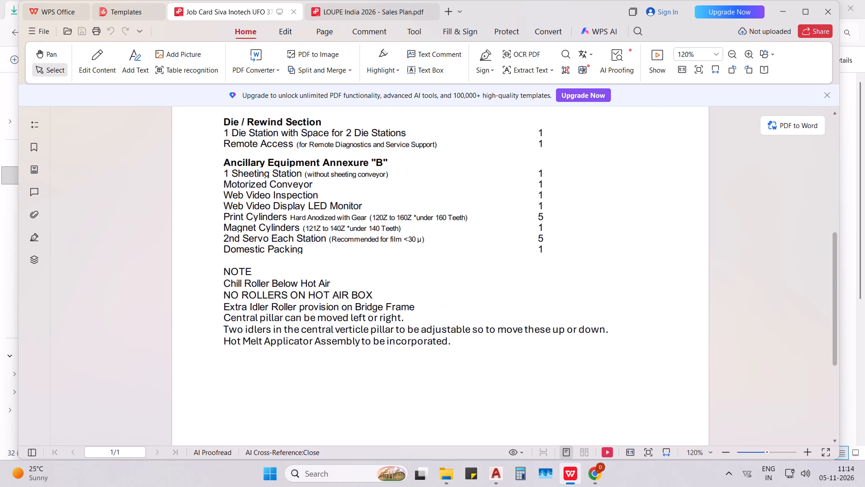
pyautogui.scroll(3, 308, 361)
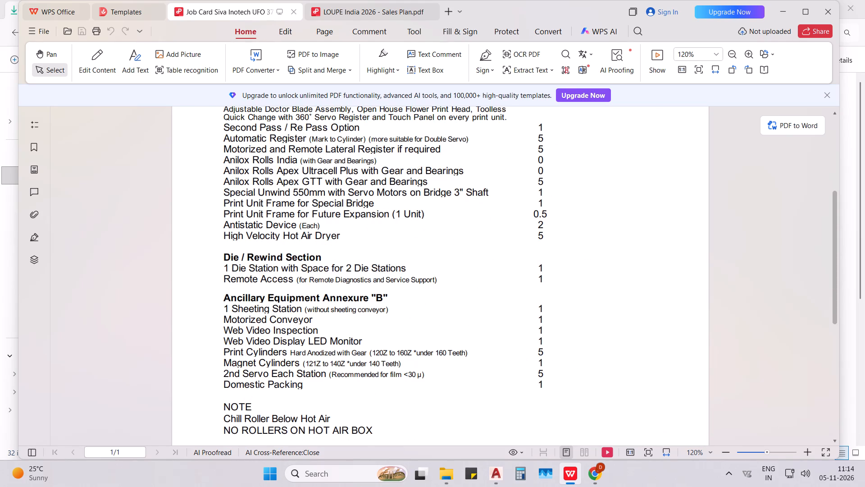
pyautogui.scroll(5, 392, 346)
pyautogui.scroll(-12, 392, 340)
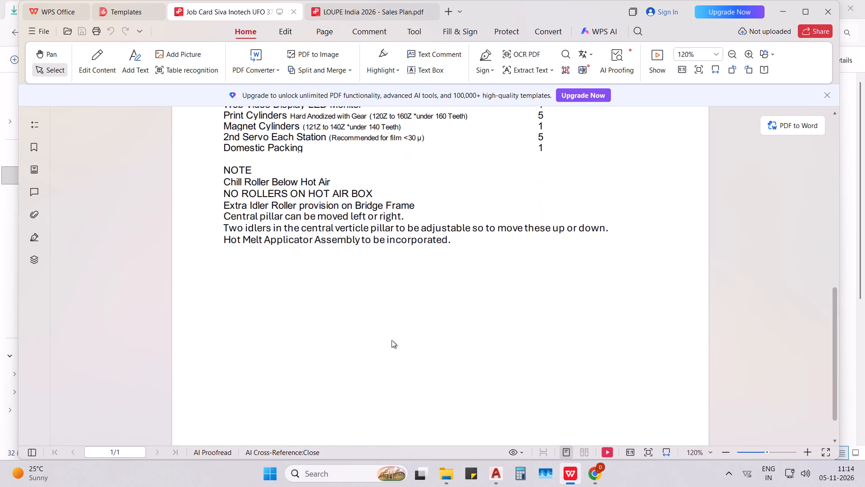
pyautogui.scroll(-5, 392, 340)
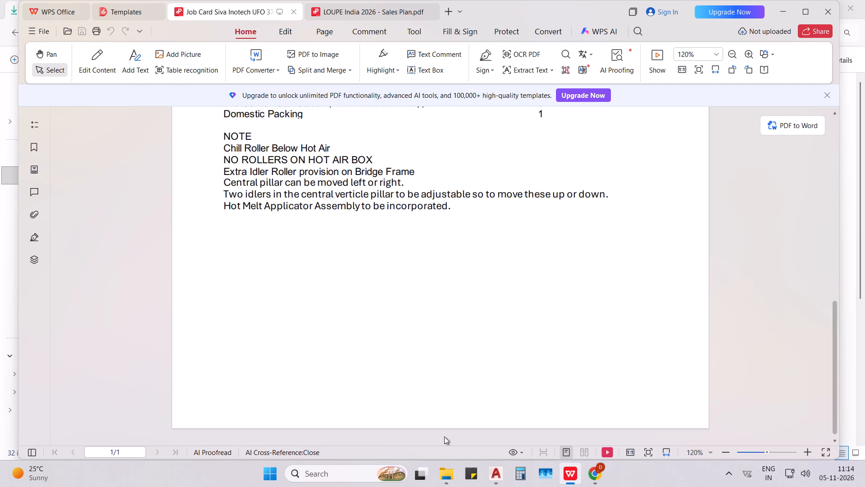
# Switch to AutoCAD and look over the most recent drawings on the start page.
pyautogui.click(495, 472)
pyautogui.scroll(4, 359, 331)
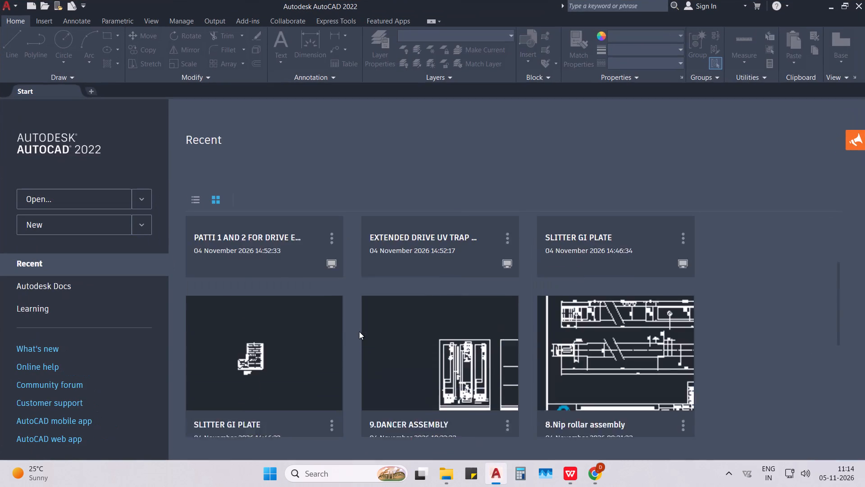
pyautogui.scroll(9, 359, 331)
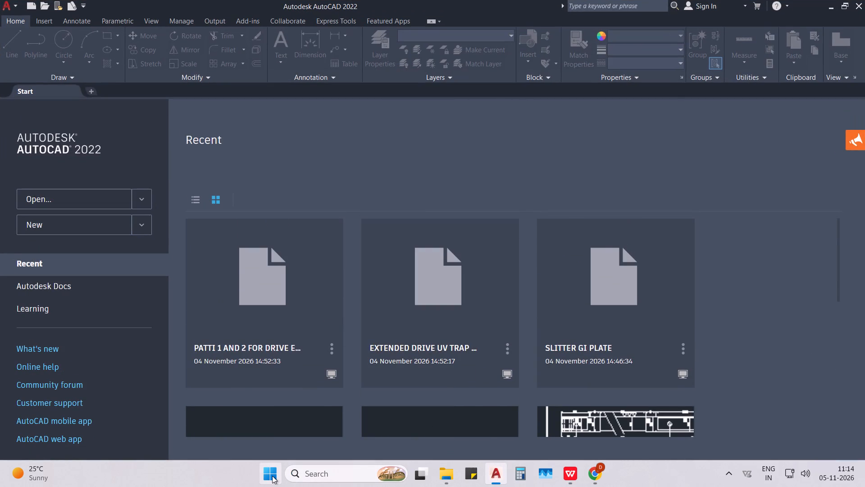
# Switch to File Explorer, dismiss the OneDrive sign-in, and look through the files on New Volume (D:).
pyautogui.click(272, 476)
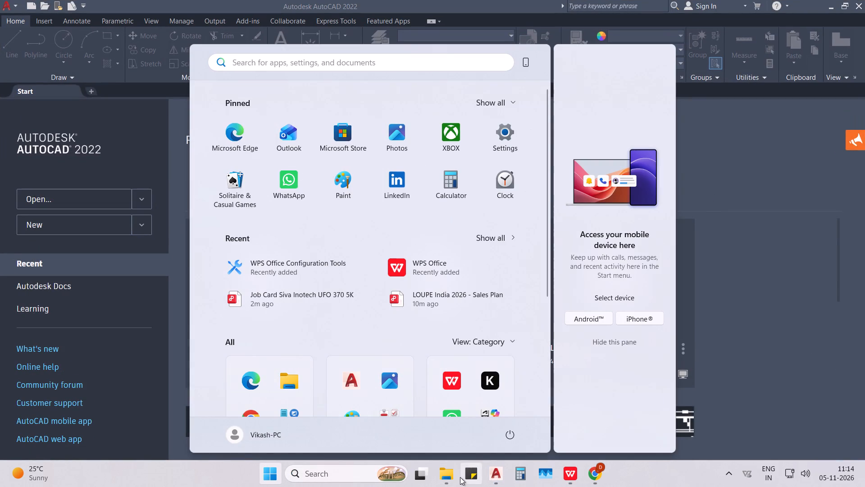
pyautogui.click(446, 475)
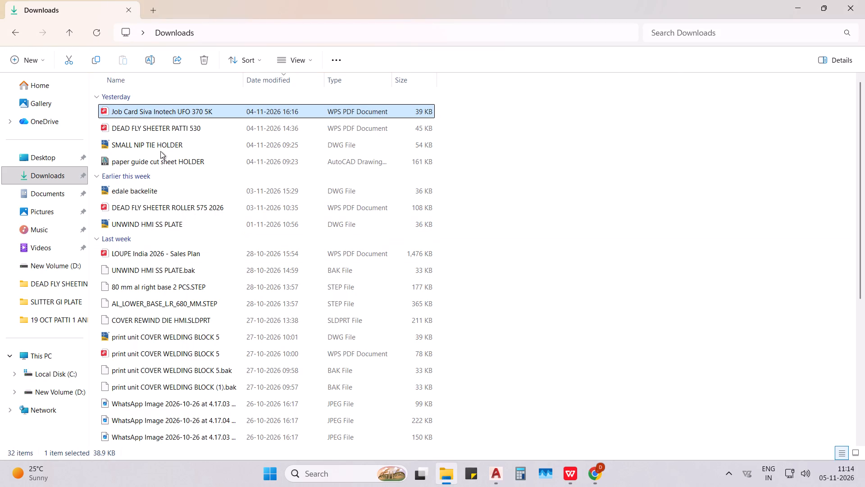
pyautogui.click(42, 114)
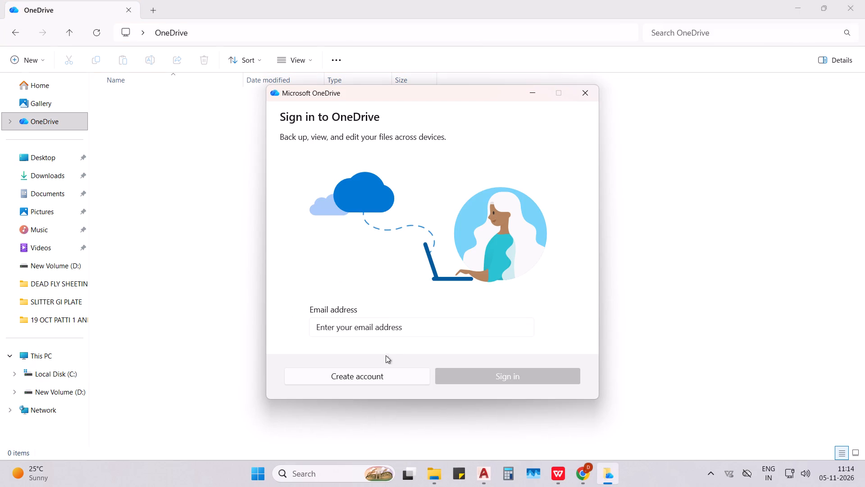
pyautogui.click(582, 95)
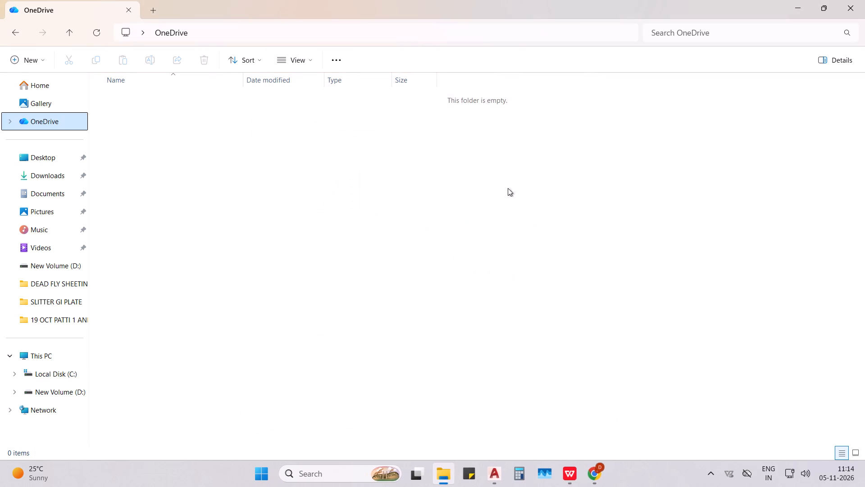
pyautogui.click(64, 393)
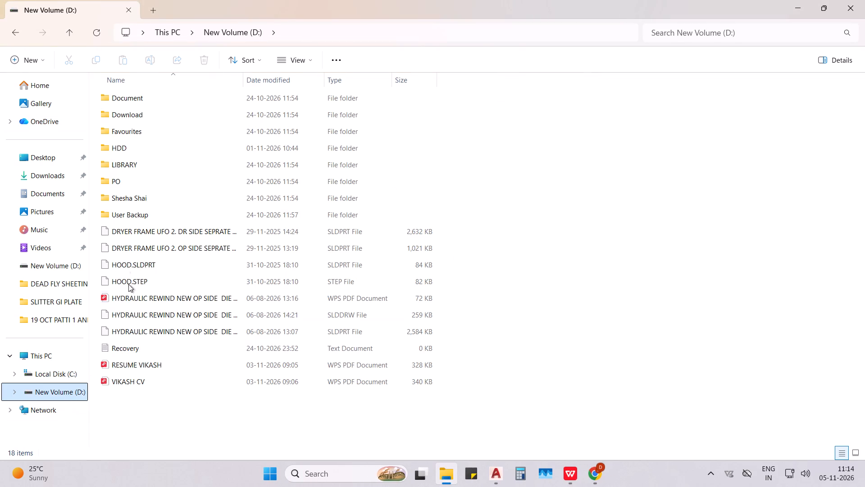
pyautogui.click(38, 358)
pyautogui.doubleClick(273, 111)
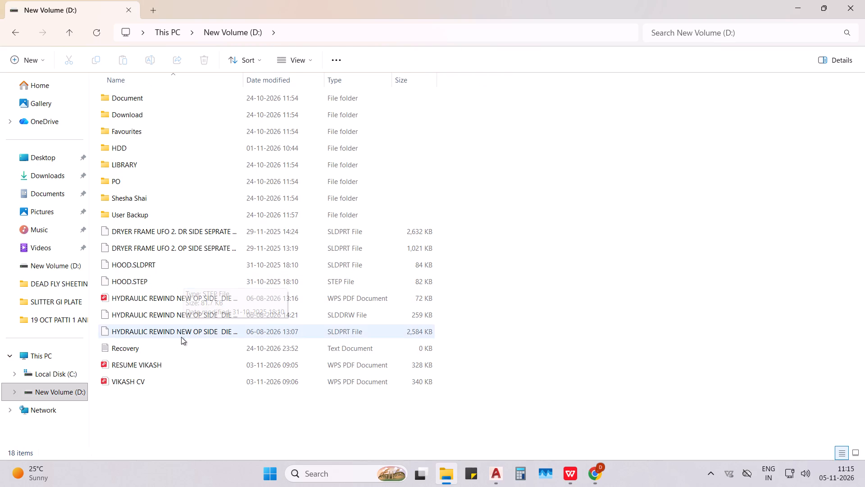
pyautogui.click(174, 363)
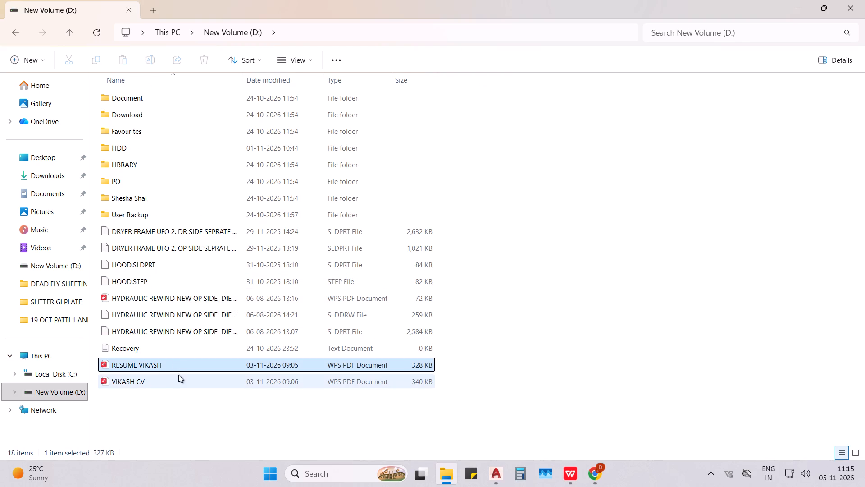
pyautogui.keyDown('ctrl'); pyautogui.click(184, 379); pyautogui.keyUp('ctrl')
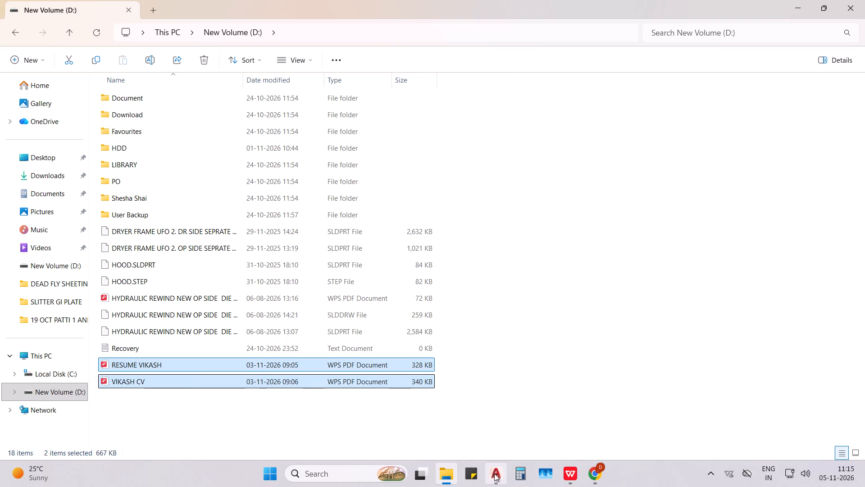
# Switch to Chrome, close the PO - 0084 MHT.pdf preview, and make a copy of that file in the APRIL 2025 Drive folder.
pyautogui.click(595, 475)
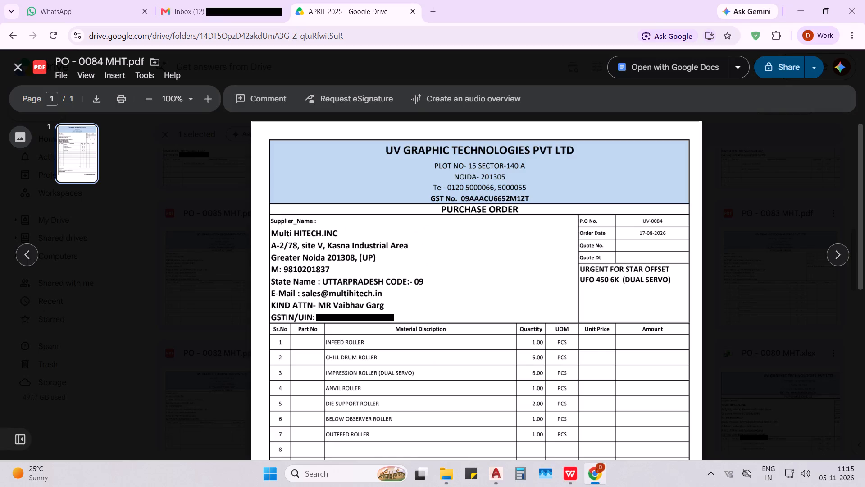
pyautogui.click(720, 335)
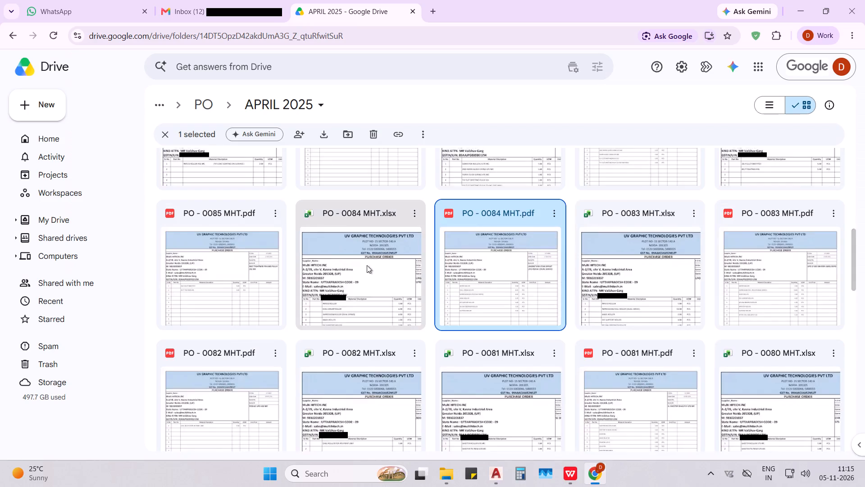
pyautogui.scroll(8, 367, 265)
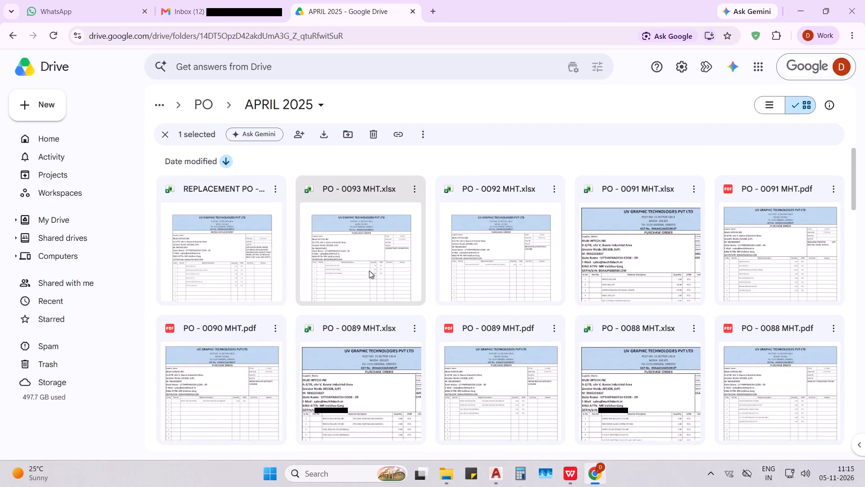
pyautogui.scroll(-4, 371, 296)
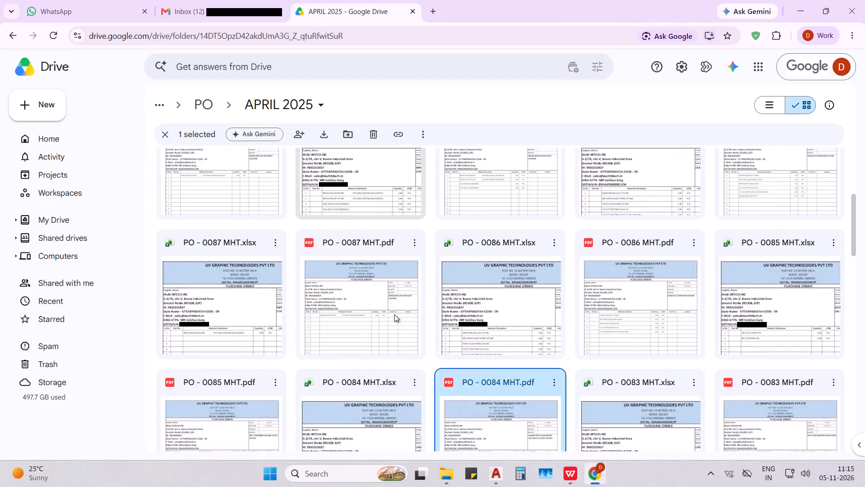
pyautogui.rightClick(501, 393)
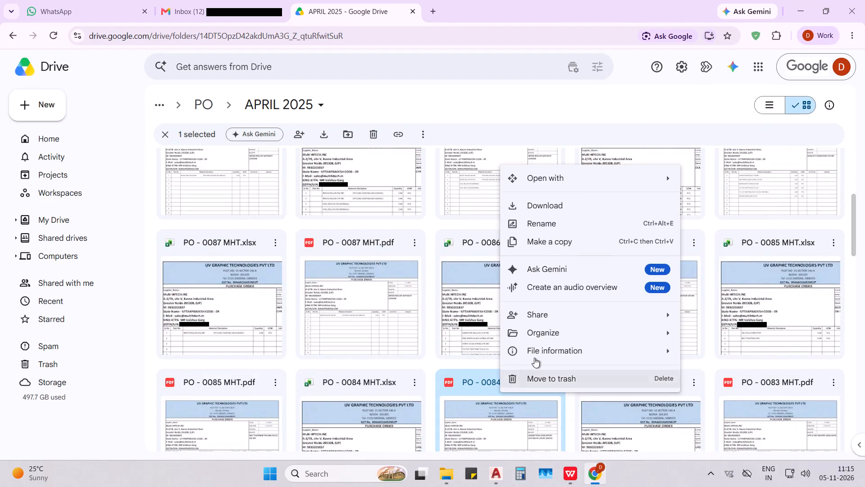
pyautogui.click(543, 237)
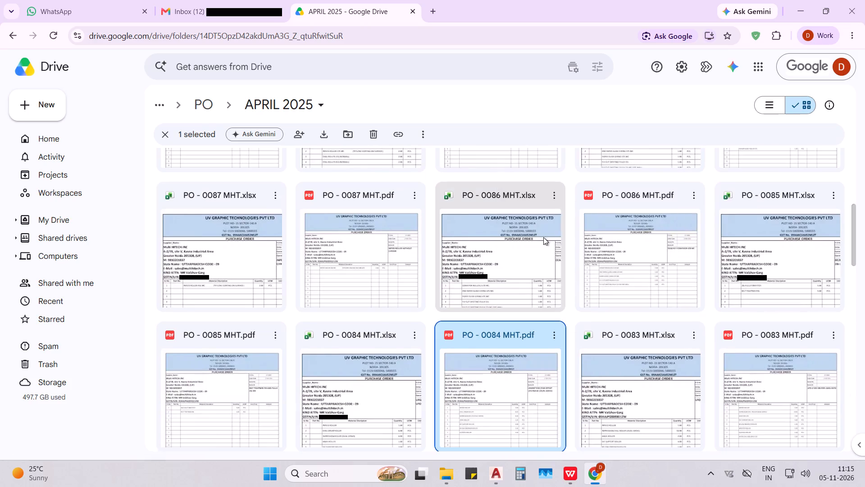
# Rename the copy of PO - 0084 MHT.pdf as PO - 0094 MHT.pdf.
pyautogui.scroll(4, 496, 336)
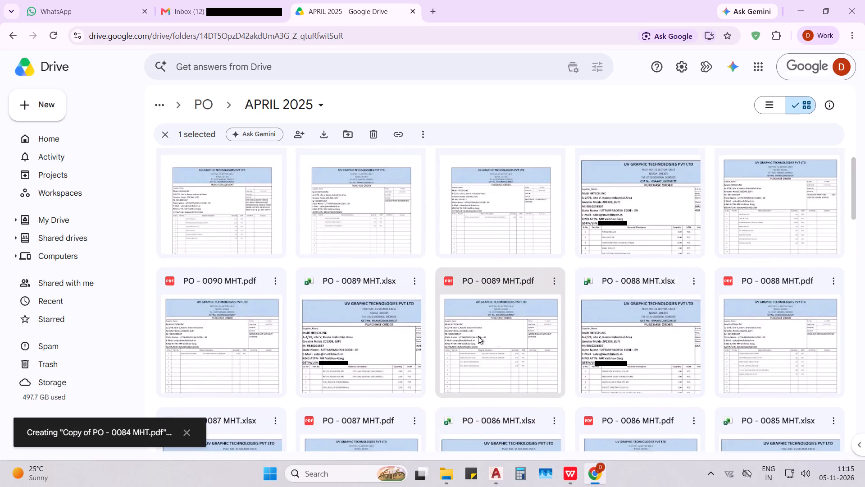
pyautogui.scroll(8, 470, 336)
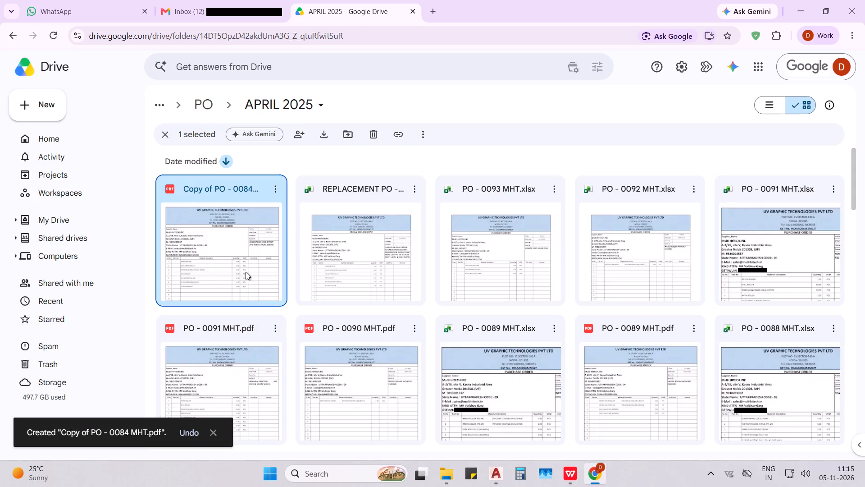
pyautogui.rightClick(253, 253)
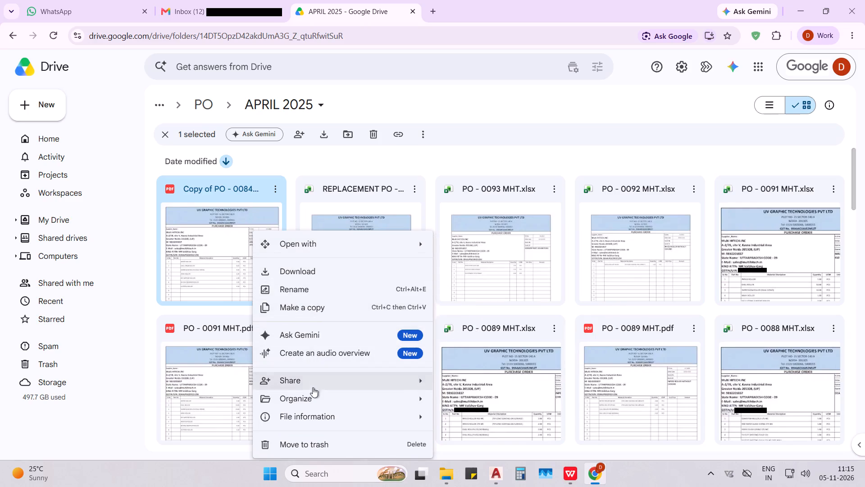
pyautogui.click(299, 285)
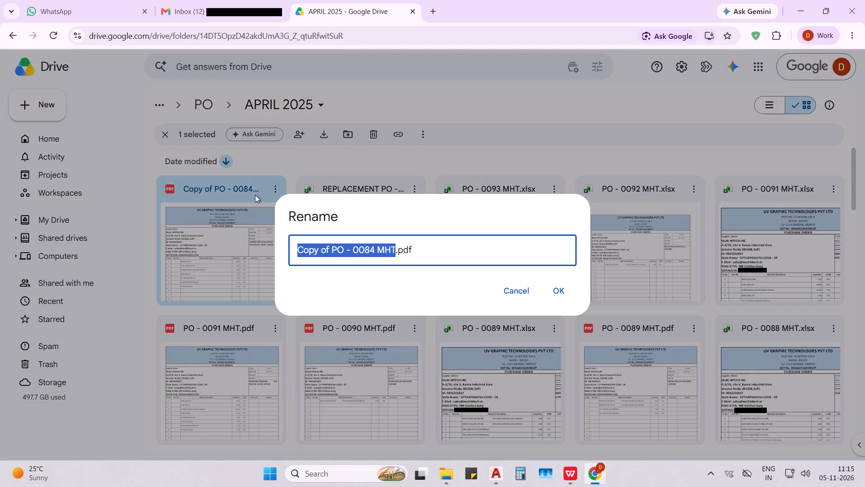
pyautogui.click(333, 255)
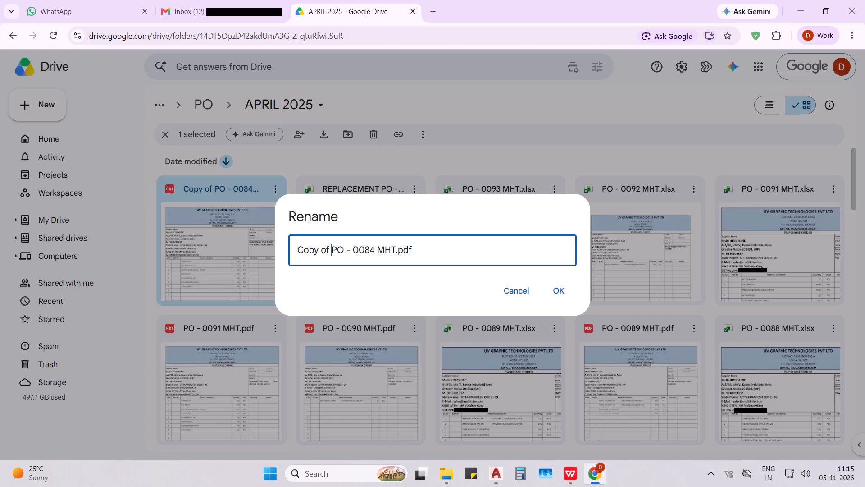
pyautogui.press('BackSpace')
pyautogui.press('BackSpace')
pyautogui.press('BackSpace')
pyautogui.press('BackSpace')
pyautogui.press('BackSpace')
pyautogui.press('BackSpace')
pyautogui.press('BackSpace')
pyautogui.press('BackSpace')
pyautogui.press('BackSpace')
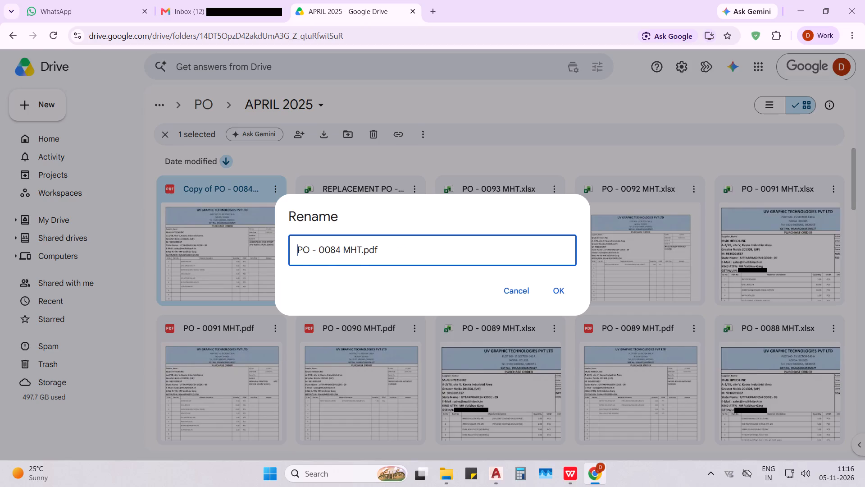
pyautogui.press('Right')
pyautogui.press('Right')
pyautogui.press('Right')
pyautogui.press('Right')
pyautogui.press('Right')
pyautogui.press('Right')
pyautogui.press('Right')
pyautogui.press('Right')
pyautogui.press('Right')
pyautogui.press('Right')
pyautogui.press('Left')
pyautogui.press('BackSpace')
pyautogui.press('BackSpace')
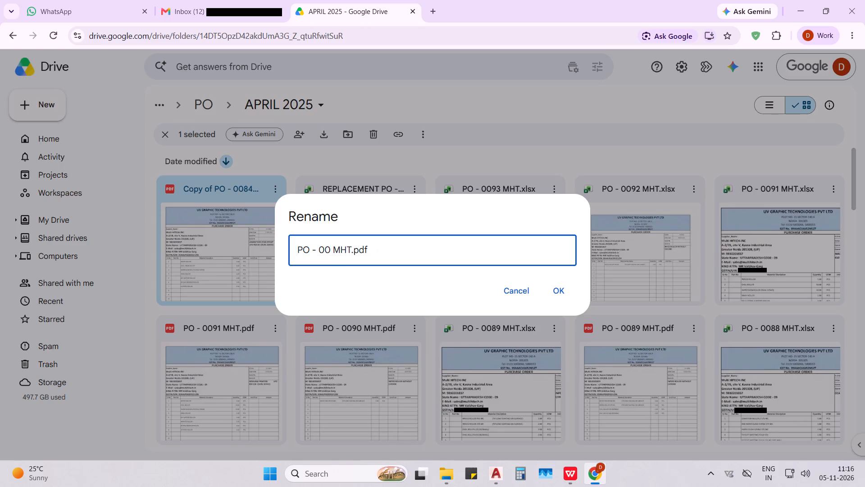
pyautogui.press('9')
pyautogui.press('4')
pyautogui.click(556, 287)
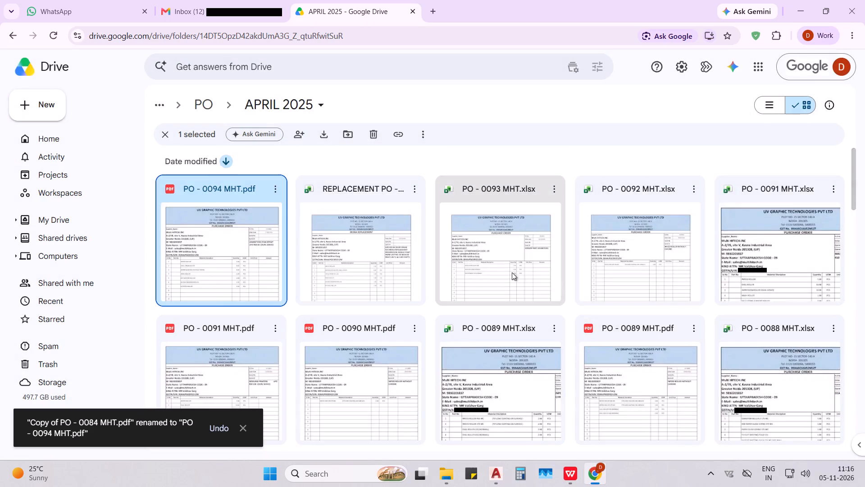
# Clear the file selection and look through the purchase order files in the APRIL 2025 folder.
pyautogui.click(318, 161)
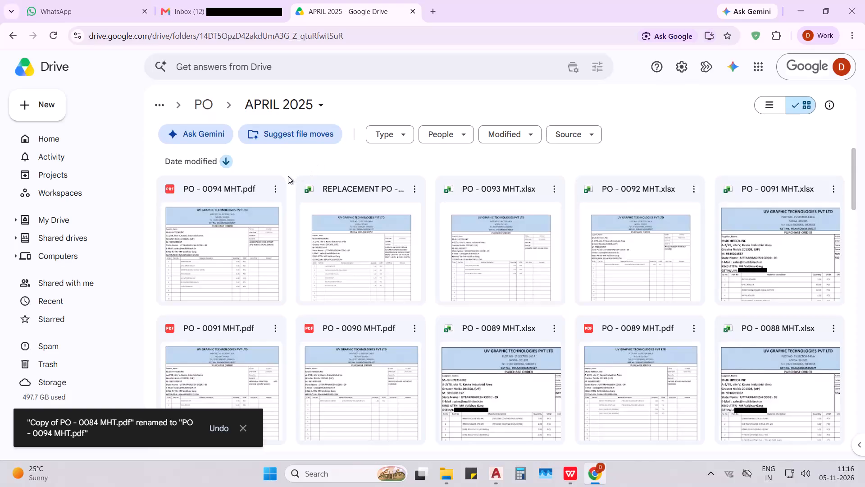
pyautogui.click(149, 233)
pyautogui.scroll(-3, 368, 247)
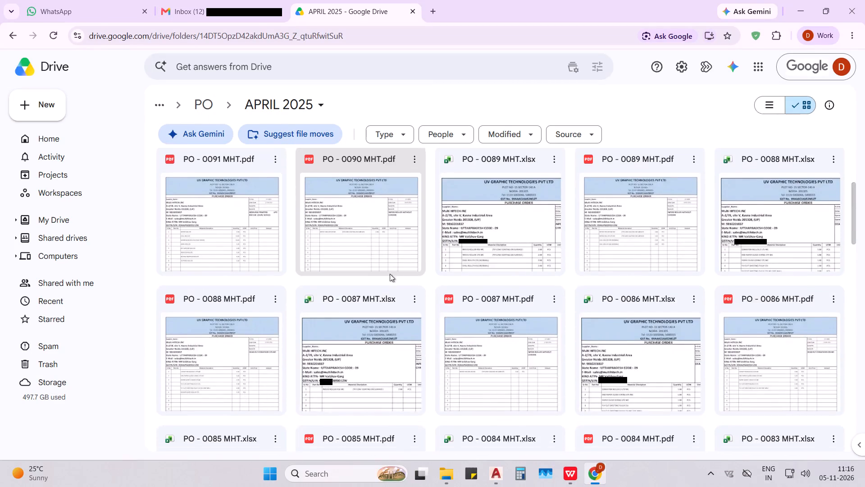
pyautogui.scroll(8, 414, 297)
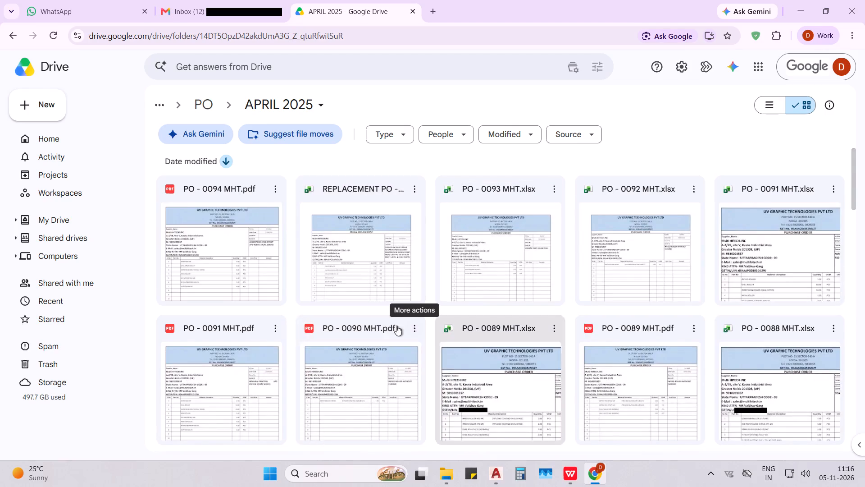
pyautogui.scroll(-3, 373, 325)
pyautogui.scroll(2, 373, 326)
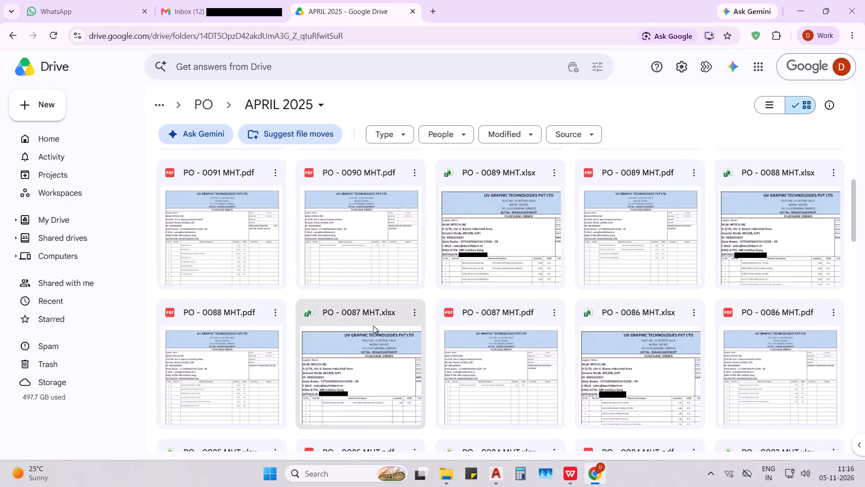
pyautogui.scroll(7, 373, 326)
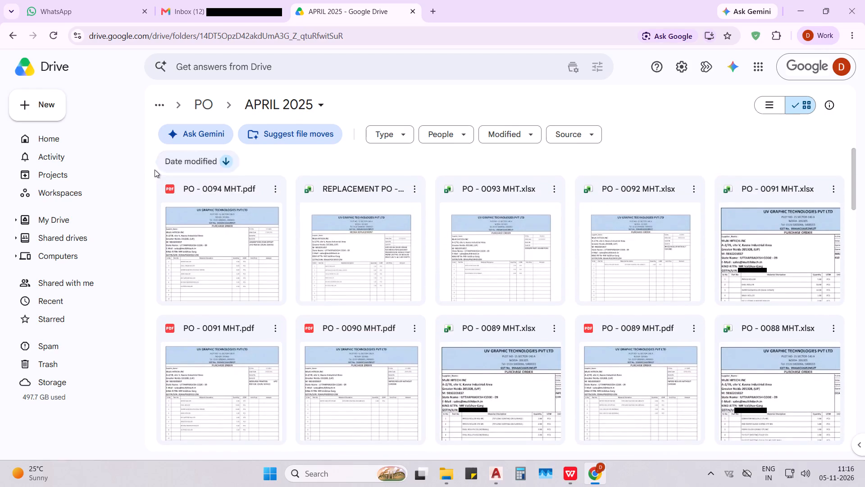
pyautogui.click(150, 170)
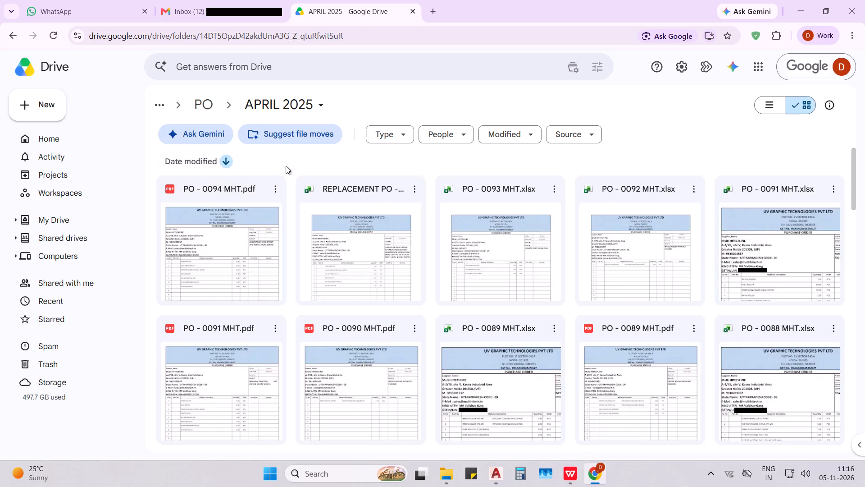
pyautogui.click(289, 167)
# Open the preview of PO - 0094 MHT.pdf and review its order details and roller list.
pyautogui.doubleClick(248, 248)
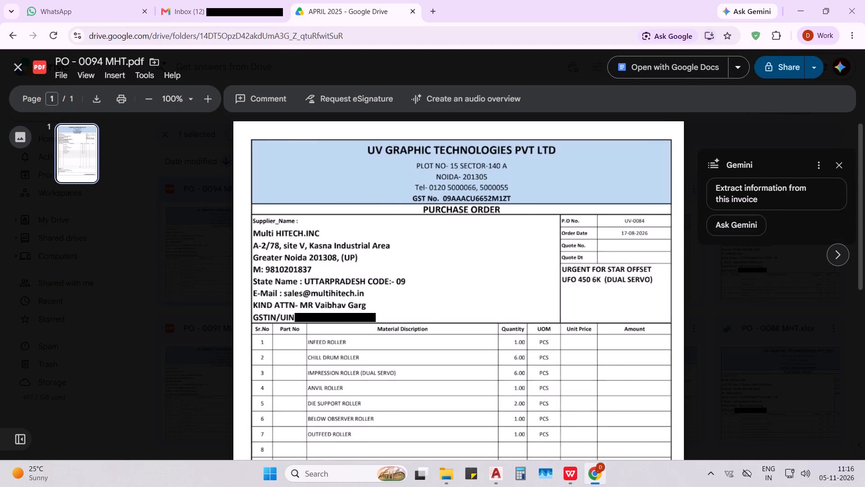
pyautogui.scroll(-2, 405, 352)
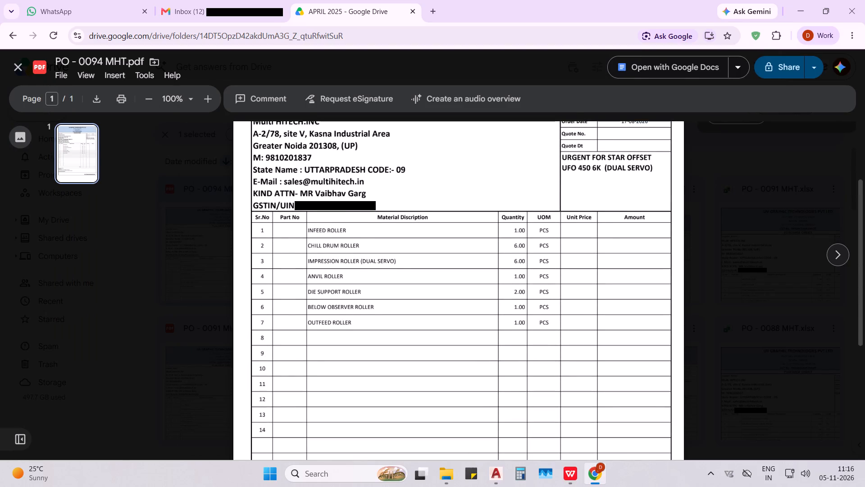
pyautogui.scroll(2, 516, 256)
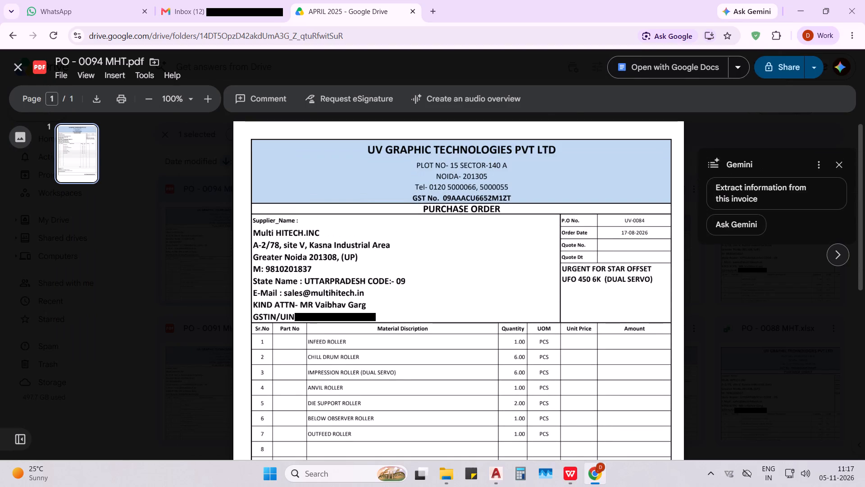
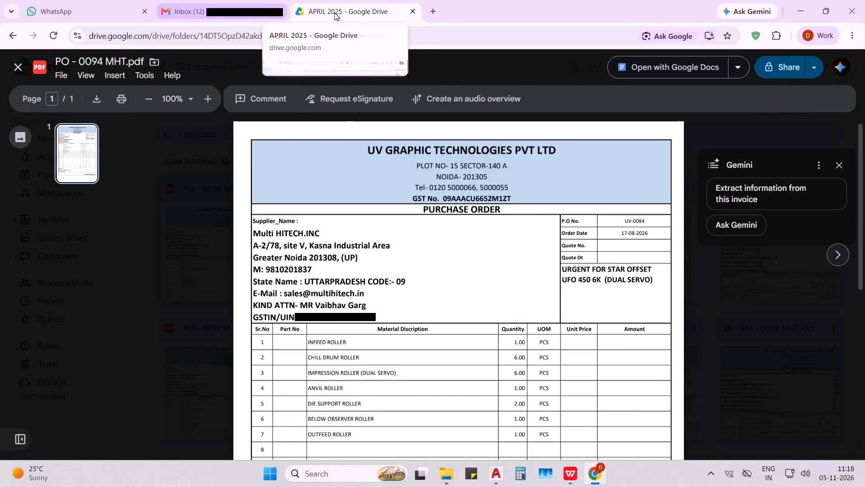
# Review the roller list, terms and conditions, and order details of the PO - 0094 MHT.pdf purchase order.
pyautogui.scroll(-4, 371, 337)
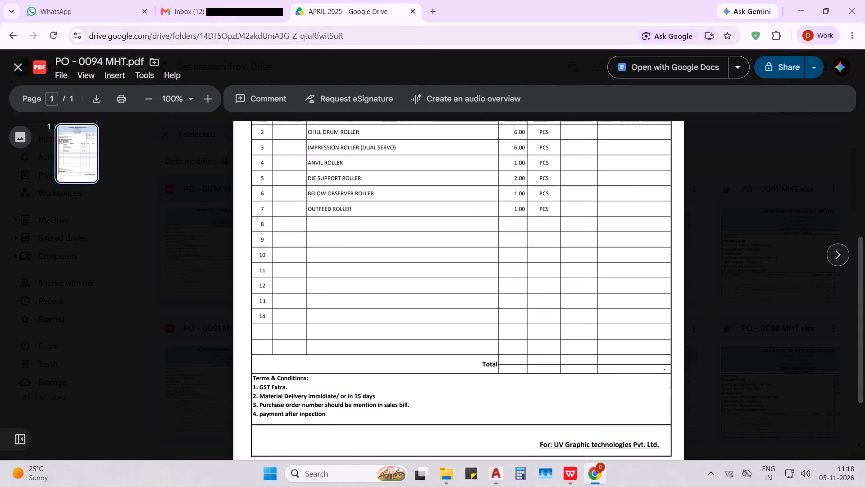
pyautogui.scroll(3, 368, 328)
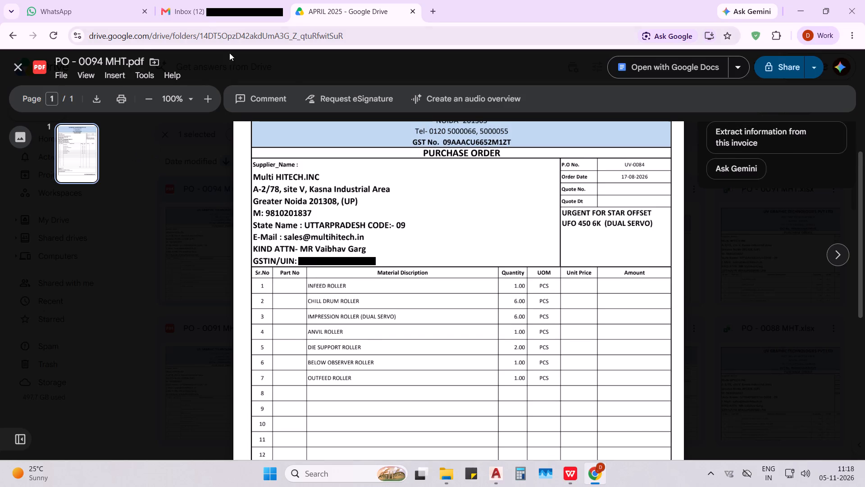
pyautogui.click(452, 379)
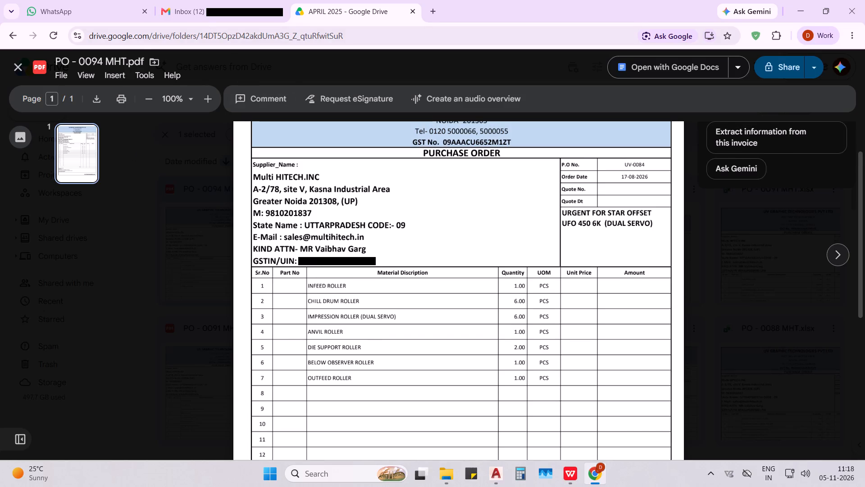
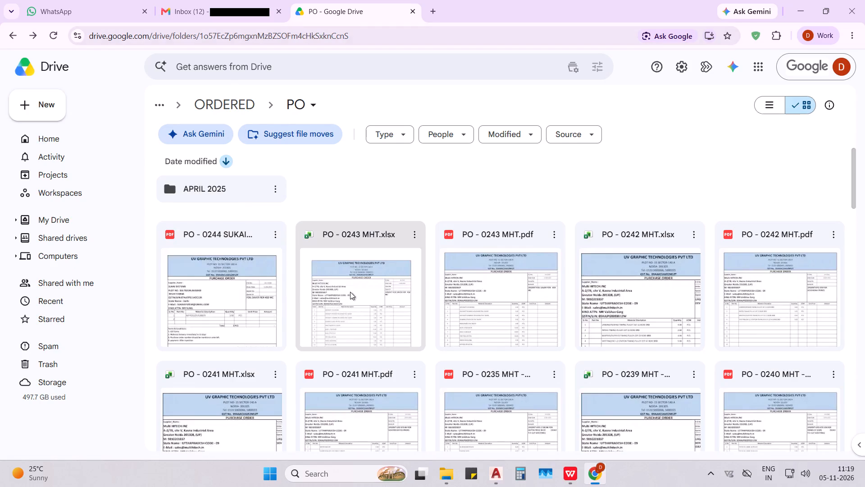
# Look through the PO folder, open the APRIL 2025 folder, and review the preview of PO - 0094 MHT.pdf.
pyautogui.scroll(3, 445, 270)
pyautogui.scroll(-2, 454, 285)
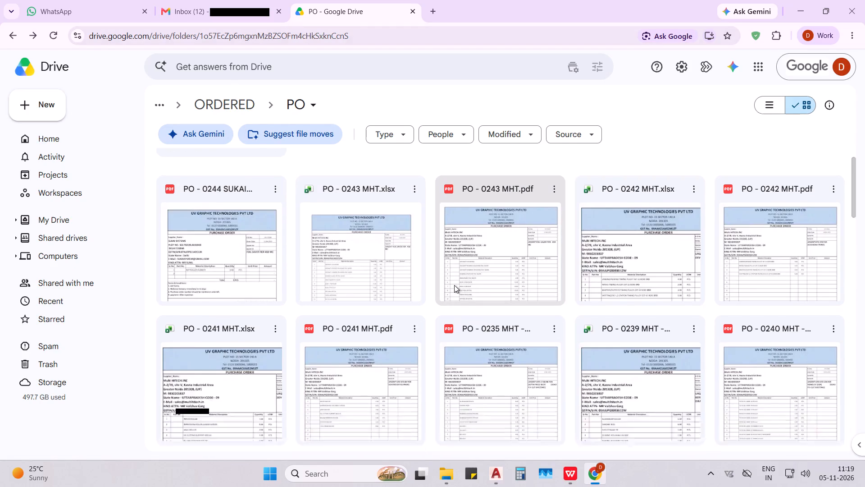
pyautogui.scroll(-1, 489, 290)
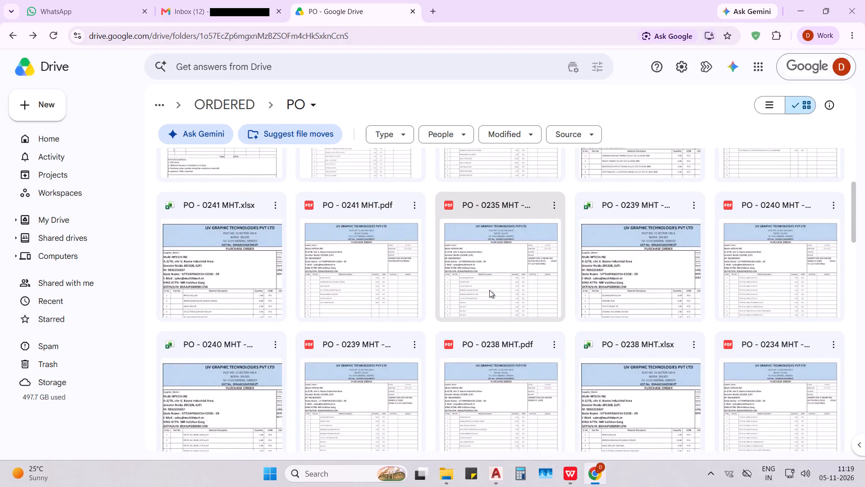
pyautogui.scroll(12, 489, 290)
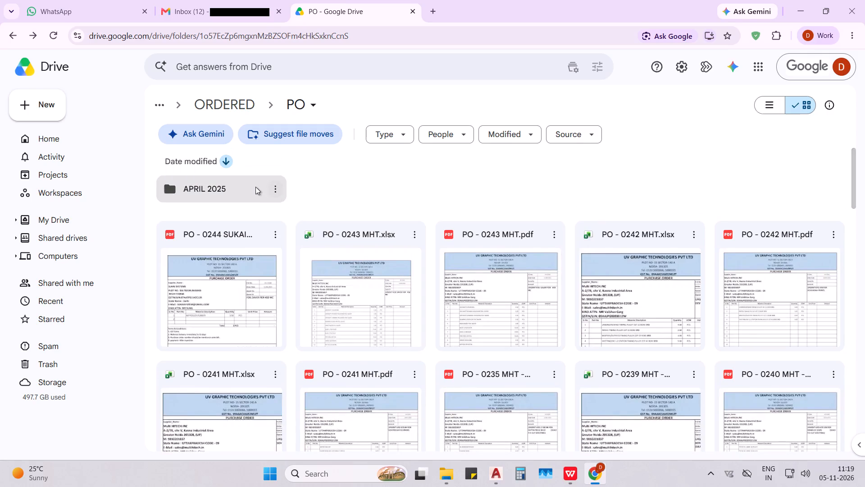
pyautogui.doubleClick(255, 187)
pyautogui.doubleClick(240, 227)
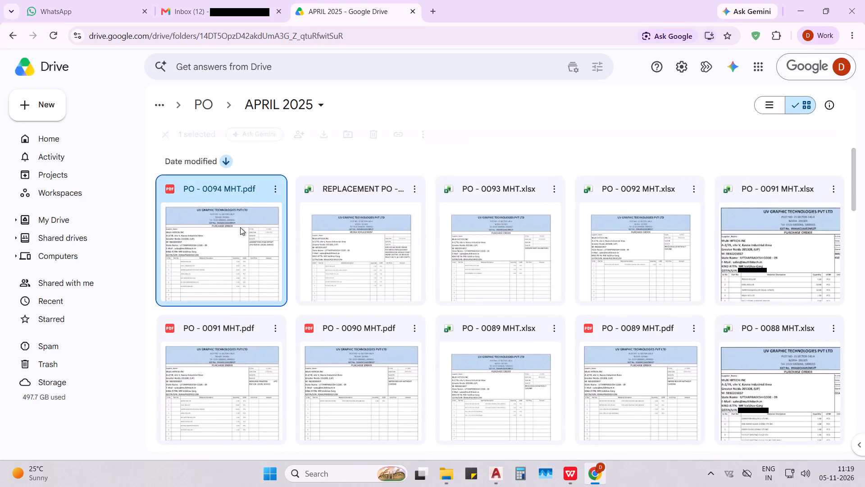
pyautogui.scroll(-2, 364, 338)
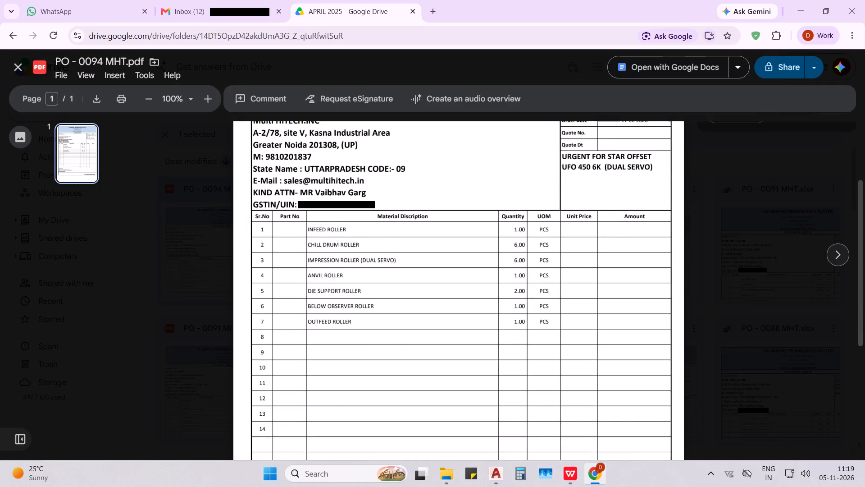
pyautogui.press('Escape')
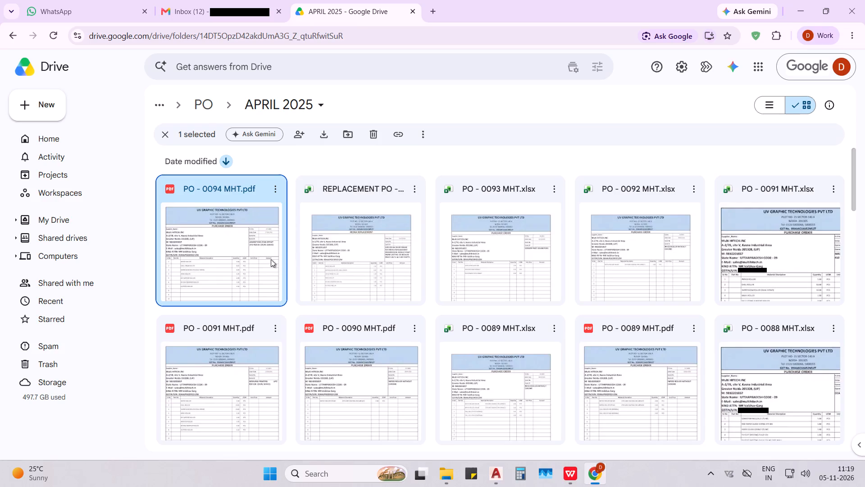
pyautogui.click(255, 238)
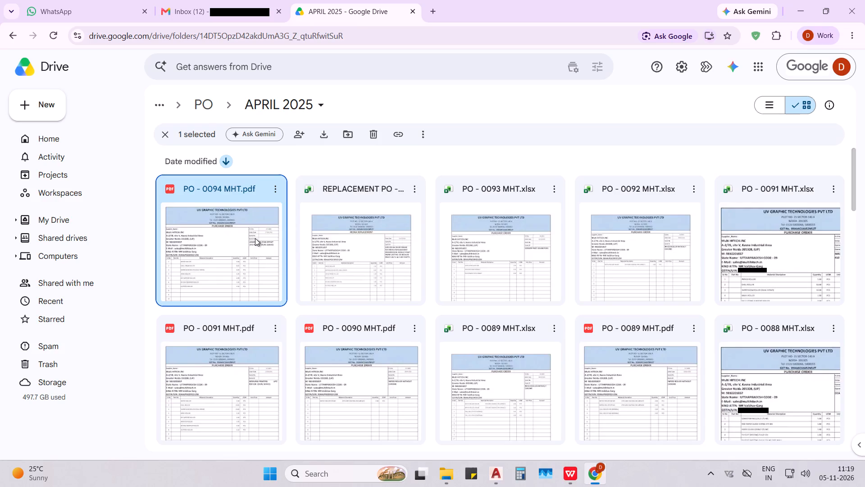
pyautogui.doubleClick(252, 240)
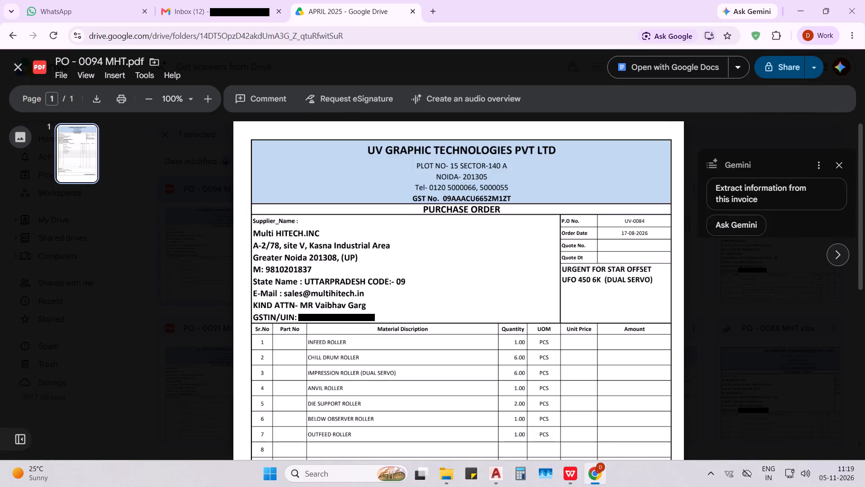
pyautogui.press('Escape')
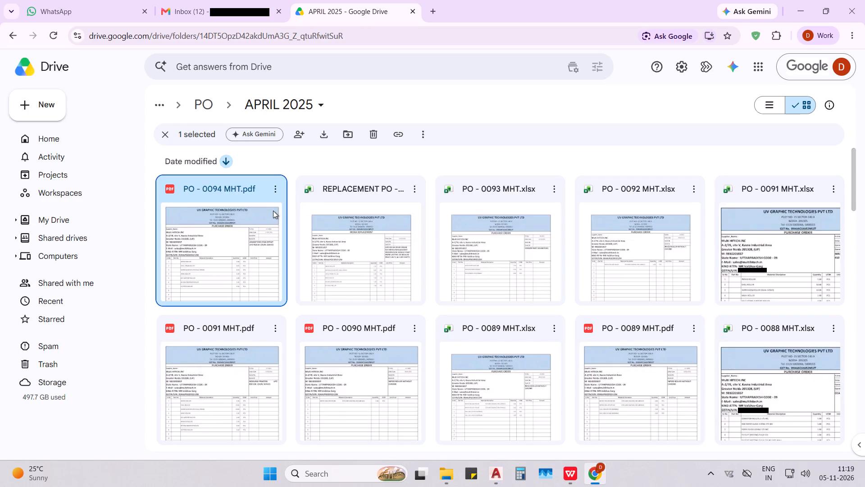
# Move PO - 0094 MHT.pdf in the APRIL 2025 folder to the trash.
pyautogui.click(277, 193)
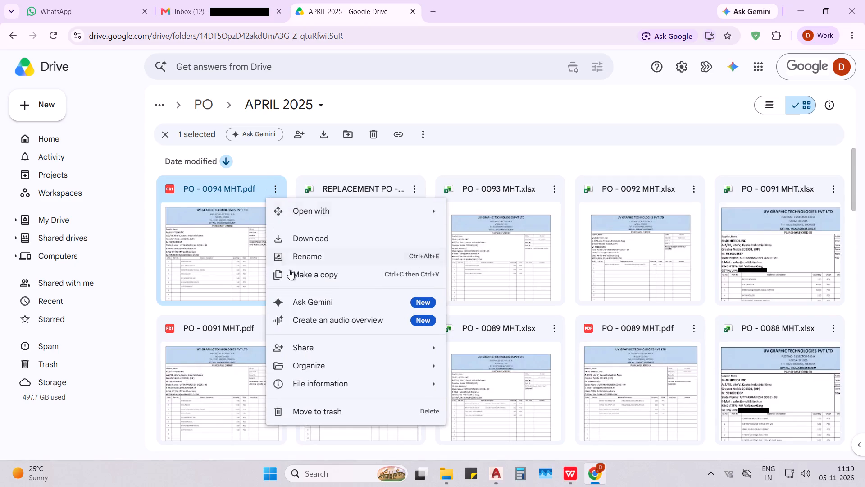
pyautogui.click(307, 407)
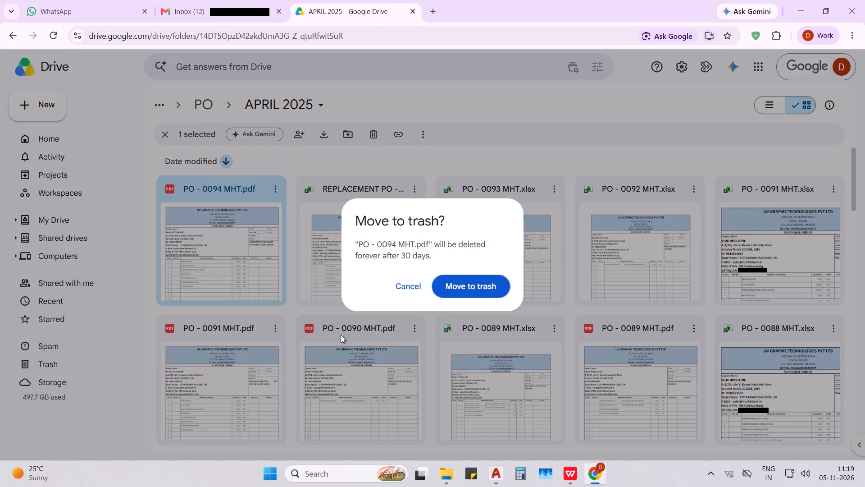
pyautogui.click(452, 290)
# Find PO - 0084 MHT.xlsx in the APRIL 2025 folder, open it to check its order details, and close it.
pyautogui.scroll(-1, 422, 296)
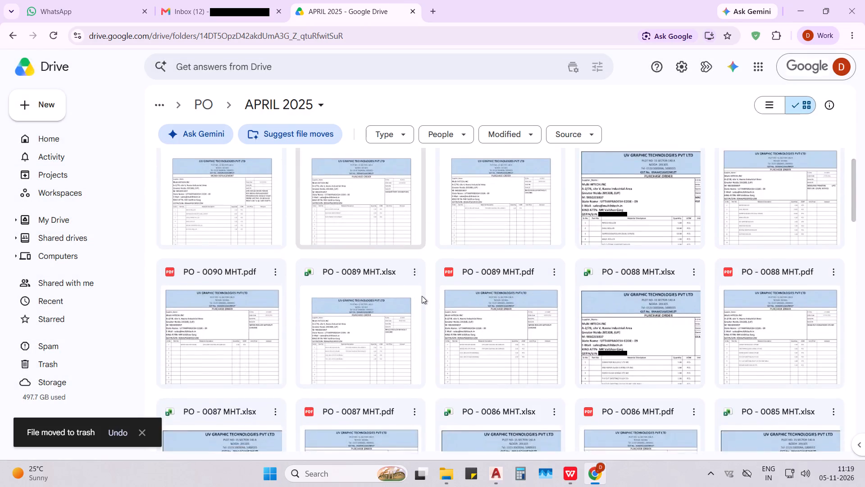
pyautogui.scroll(-1, 422, 296)
pyautogui.scroll(-1, 519, 307)
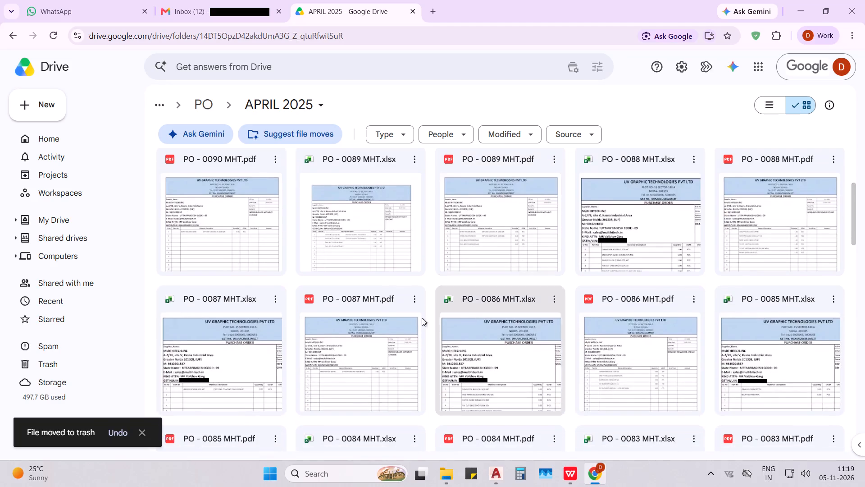
pyautogui.scroll(-2, 513, 329)
pyautogui.doubleClick(349, 362)
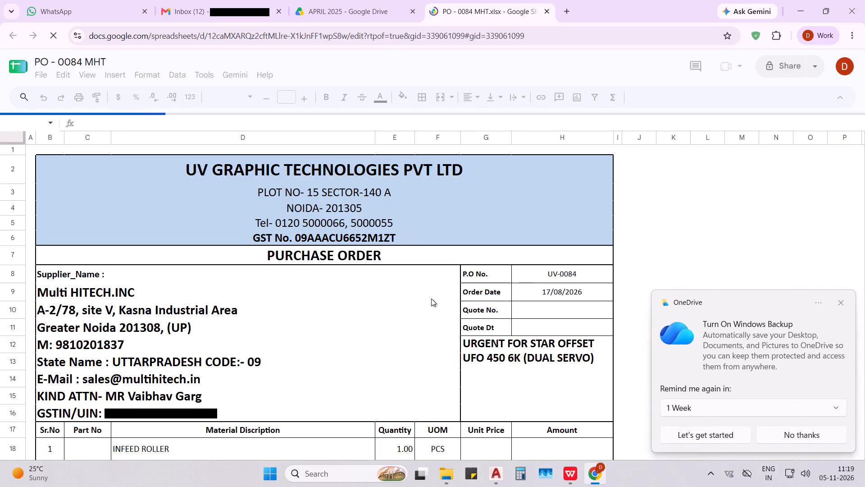
pyautogui.scroll(-2, 431, 299)
pyautogui.press('Escape')
pyautogui.press('Escape')
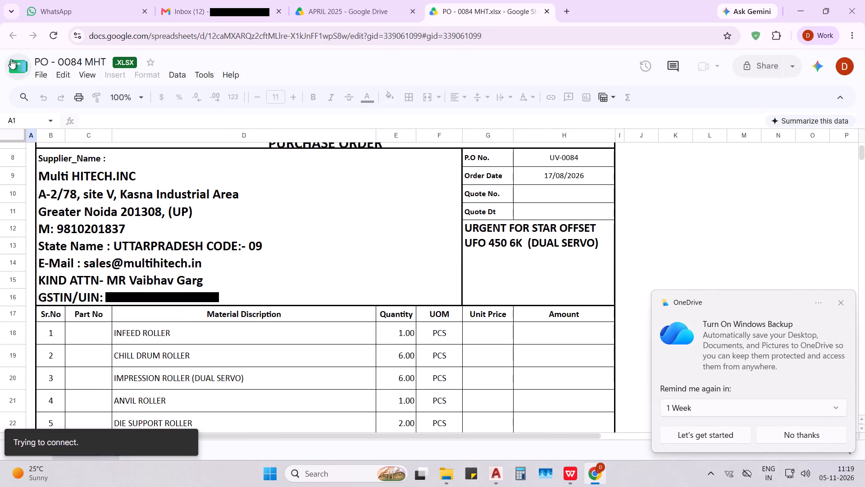
pyautogui.click(653, 202)
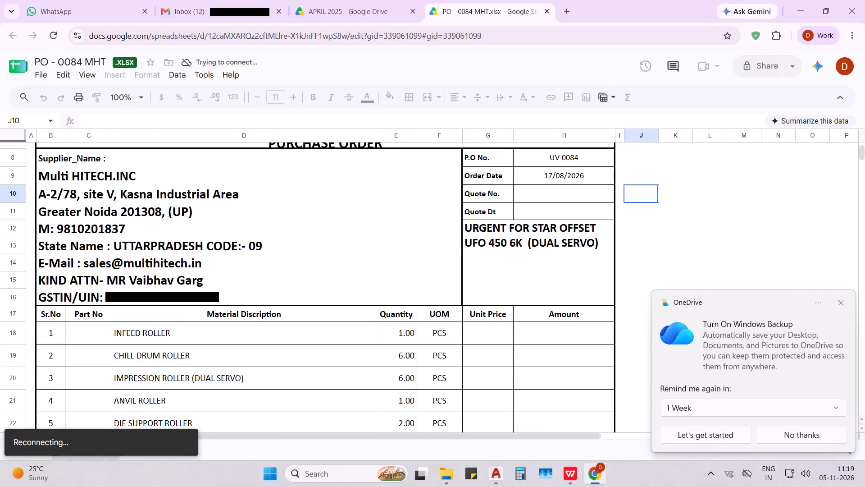
pyautogui.press('Escape')
pyautogui.press('Escape')
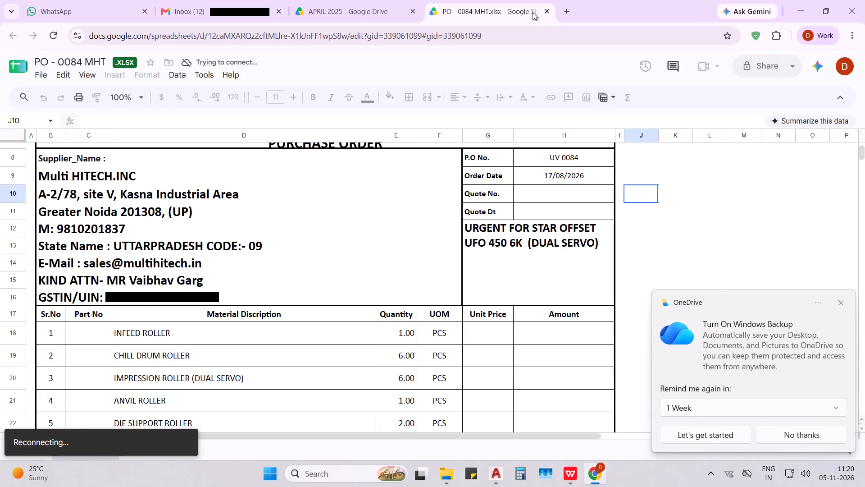
pyautogui.click(542, 12)
pyautogui.click(546, 11)
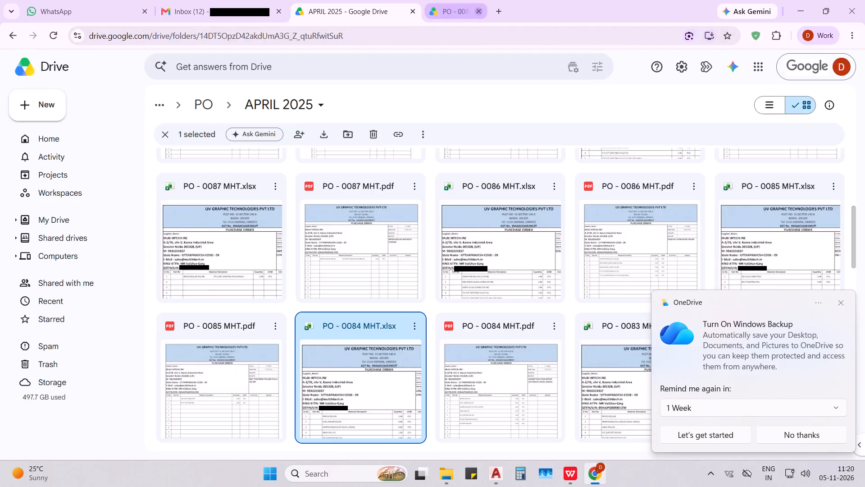
# Make a copy of PO - 0084 MHT.xlsx in the APRIL 2025 folder.
pyautogui.rightClick(320, 321)
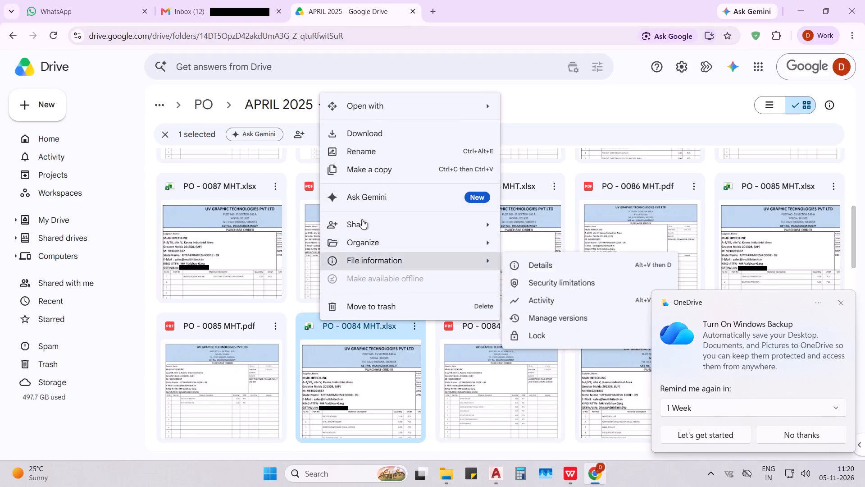
pyautogui.click(366, 168)
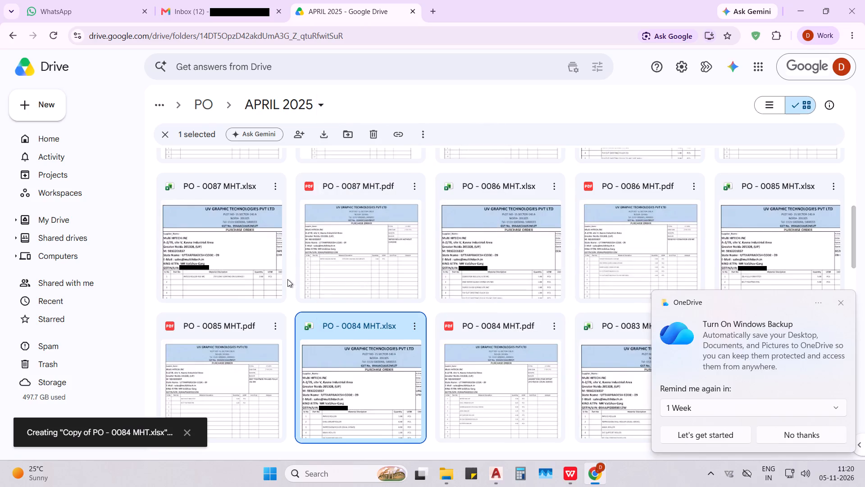
# Rename the copy of PO - 0084 MHT.xlsx as PO - 0094 MHT.xlsx.
pyautogui.scroll(10, 287, 279)
pyautogui.rightClick(243, 245)
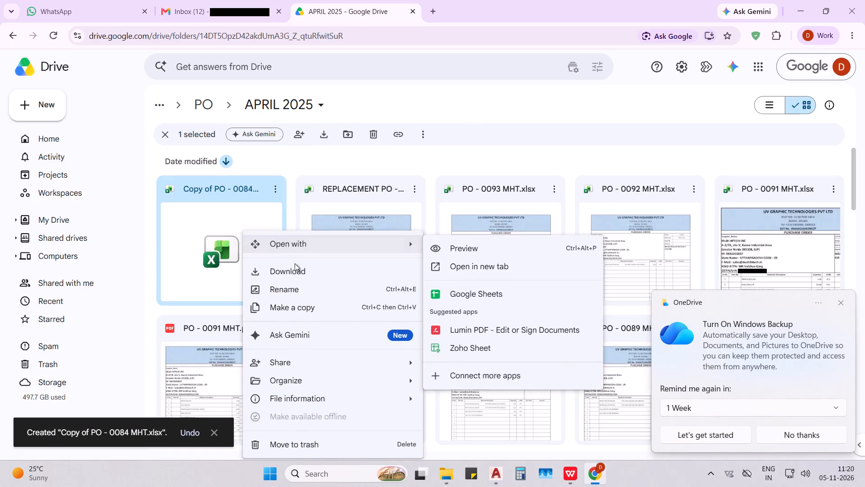
pyautogui.click(293, 285)
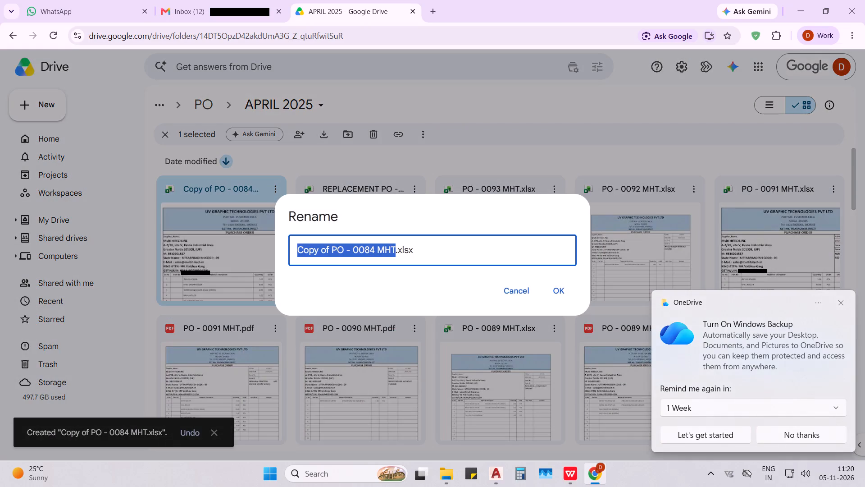
pyautogui.click(333, 253)
pyautogui.press('BackSpace')
pyautogui.press('BackSpace')
pyautogui.press('BackSpace')
pyautogui.press('BackSpace')
pyautogui.press('BackSpace')
pyautogui.press('BackSpace')
pyautogui.press('BackSpace')
pyautogui.press('BackSpace')
pyautogui.press('BackSpace')
pyautogui.press('BackSpace')
pyautogui.press('BackSpace')
pyautogui.press('BackSpace')
pyautogui.press('BackSpace')
pyautogui.press('BackSpace')
pyautogui.press('BackSpace')
pyautogui.press('BackSpace')
pyautogui.press('BackSpace')
pyautogui.press('BackSpace')
pyautogui.press('BackSpace')
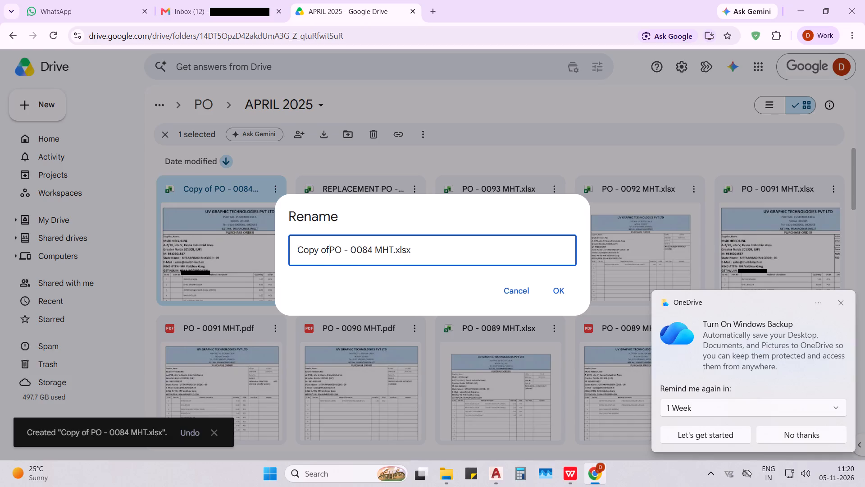
pyautogui.press('Right')
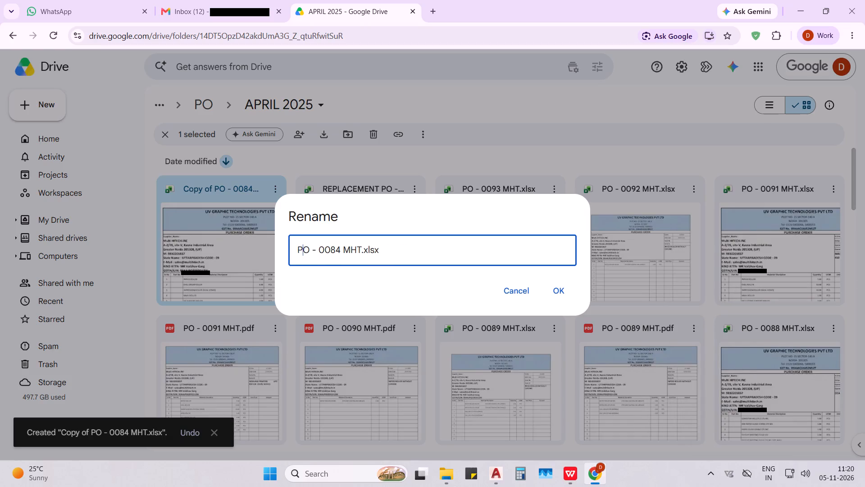
pyautogui.press('Right')
pyautogui.press('Right')
pyautogui.press('Right')
pyautogui.press('Right')
pyautogui.press('Right')
pyautogui.press('Right')
pyautogui.press('Right')
pyautogui.press('Right')
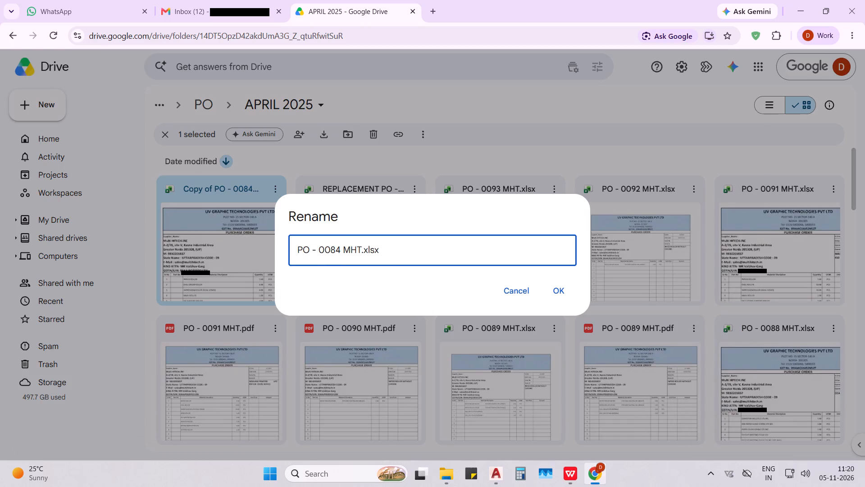
pyautogui.press('Left')
pyautogui.press('BackSpace')
pyautogui.press('9')
pyautogui.click(555, 294)
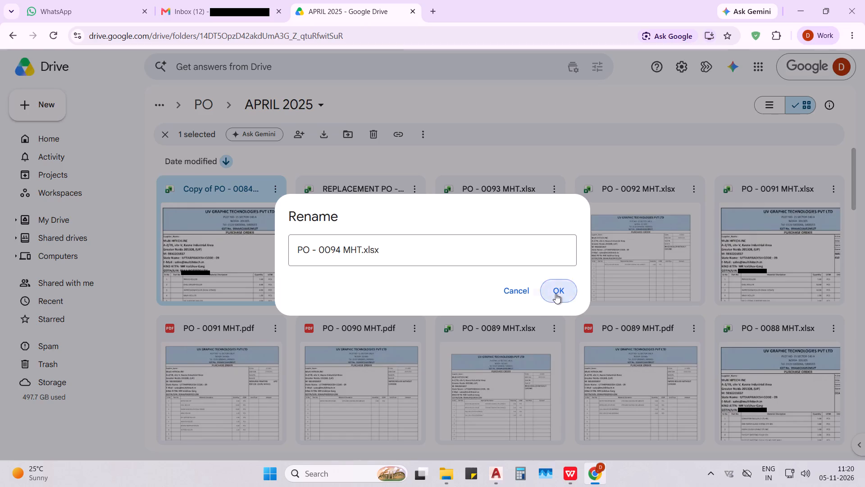
# Open PO - 0094 MHT.xlsx in Google Sheets and set its P.O No. to UV-0094.
pyautogui.doubleClick(253, 253)
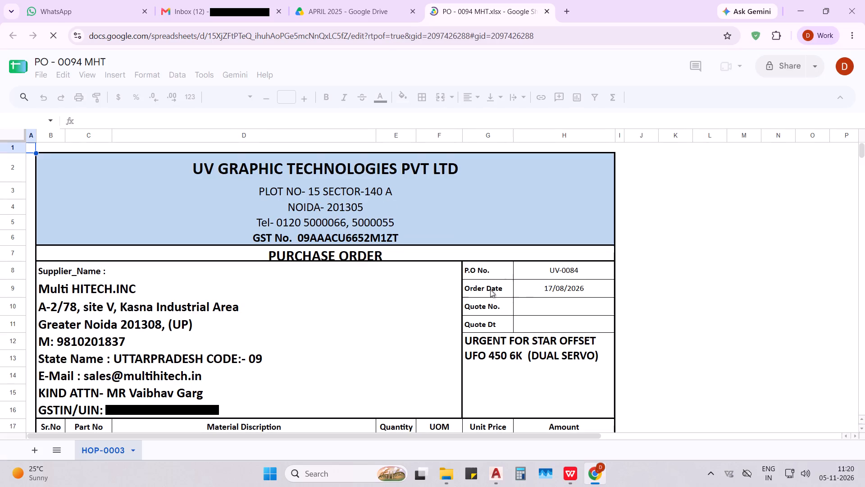
pyautogui.doubleClick(574, 274)
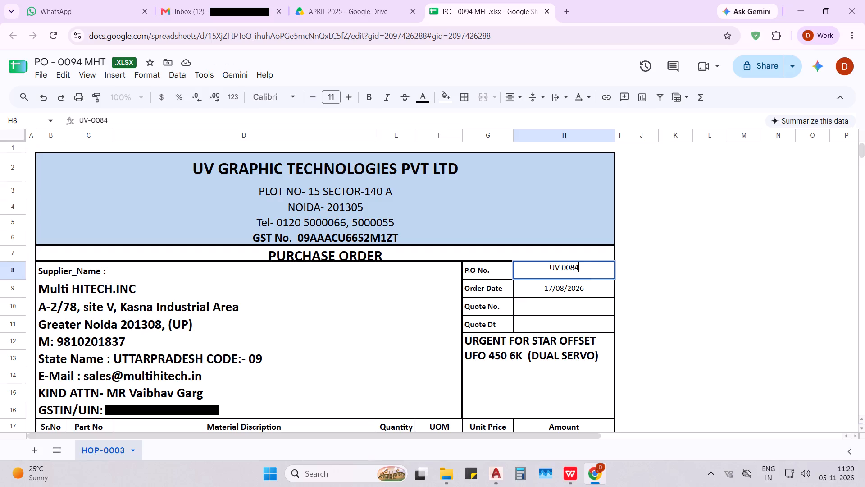
pyautogui.press('Left')
pyautogui.press('BackSpace')
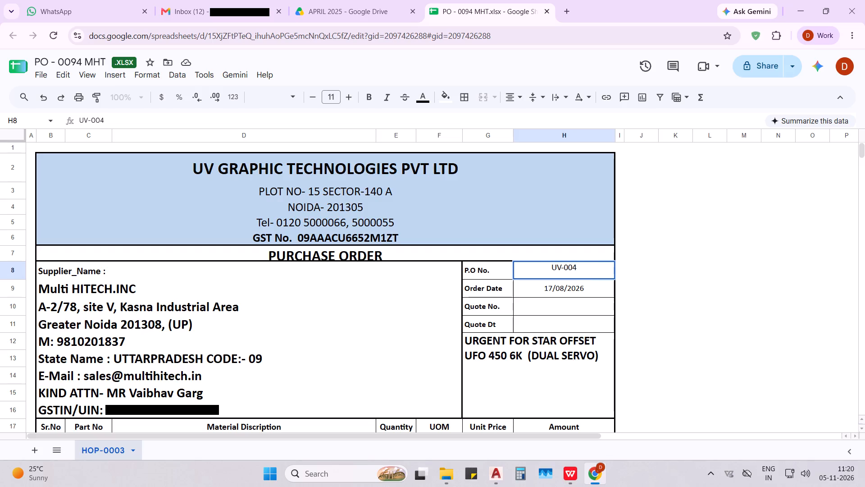
pyautogui.press('9')
pyautogui.click(559, 287)
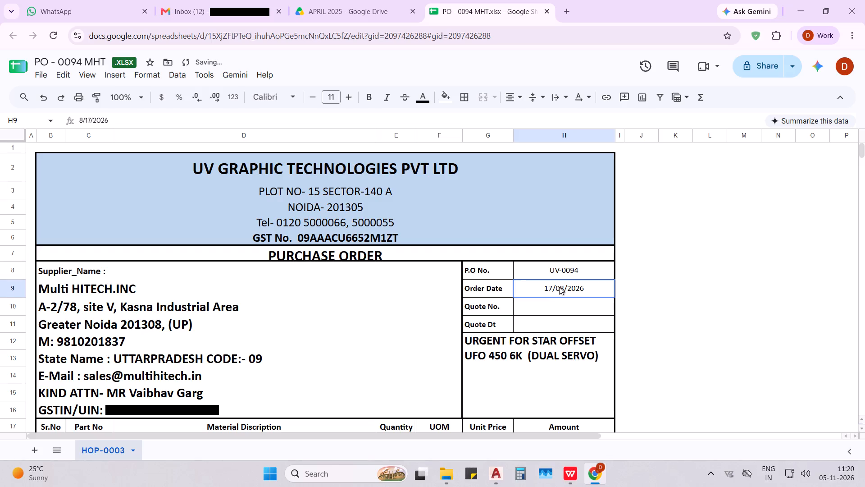
# Set the purchase order's Order Date to 05/11/2026.
pyautogui.doubleClick(549, 289)
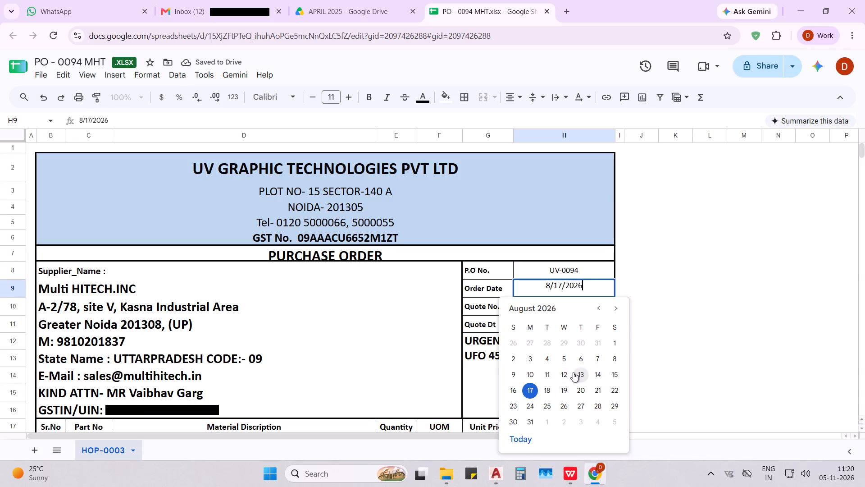
pyautogui.click(615, 309)
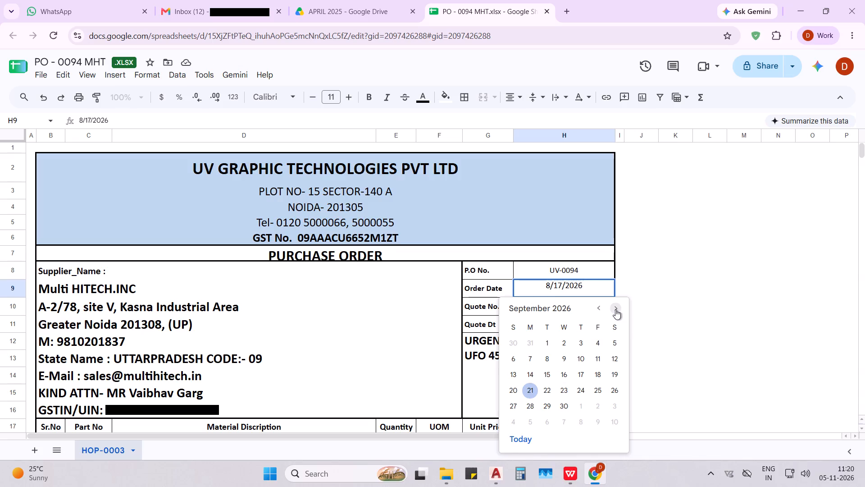
pyautogui.click(616, 310)
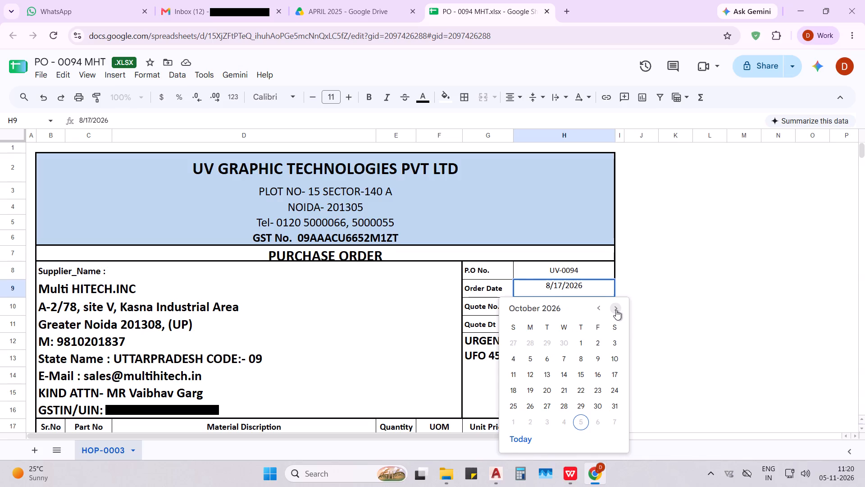
pyautogui.click(615, 309)
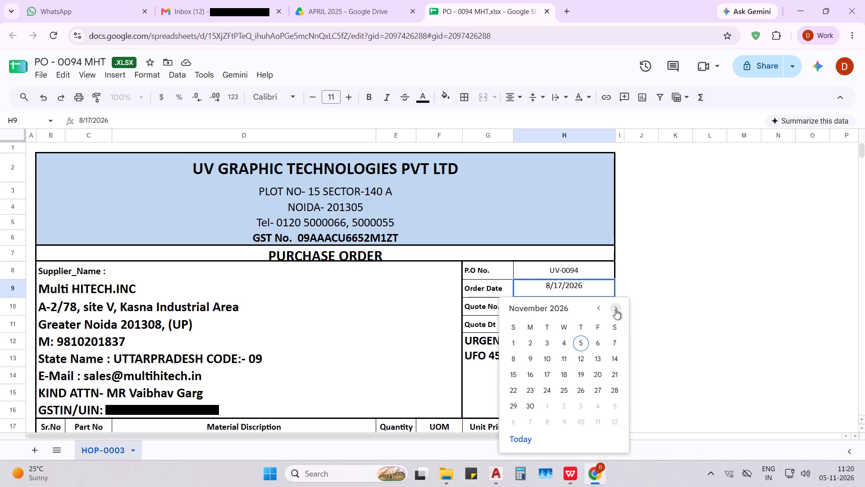
pyautogui.click(581, 340)
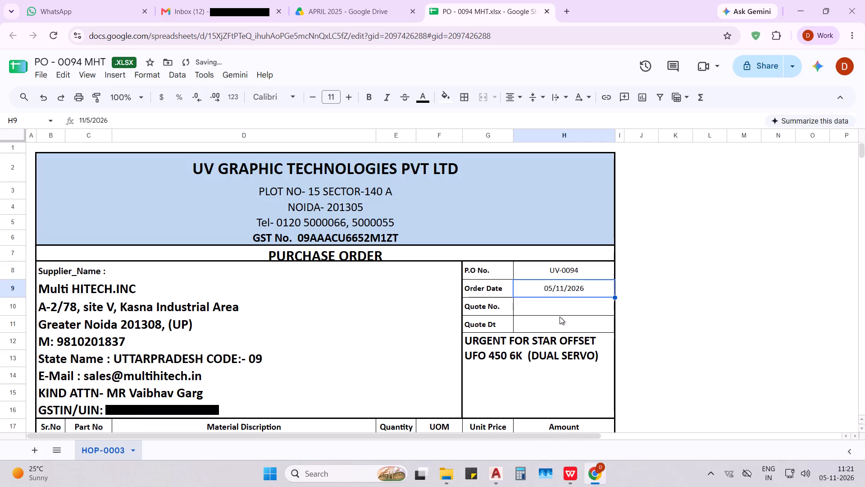
# Change the machine model in the order note below Quote Dt to UFO 370 5K.
pyautogui.doubleClick(529, 345)
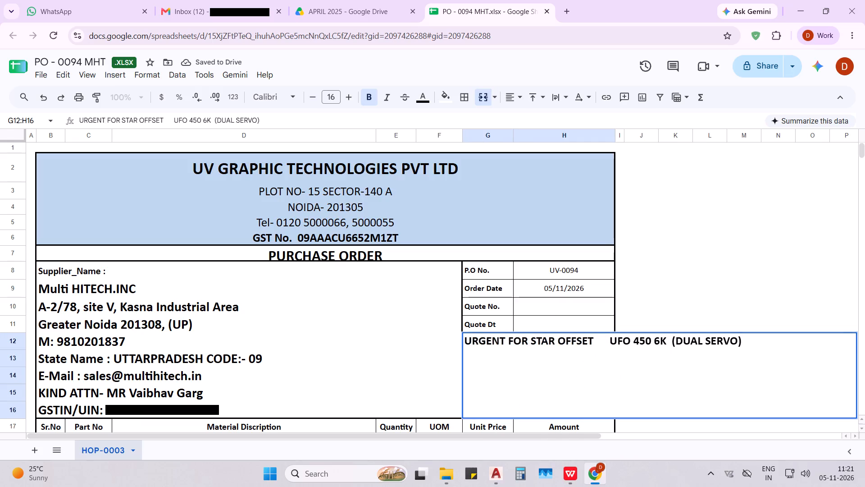
pyautogui.click(659, 344)
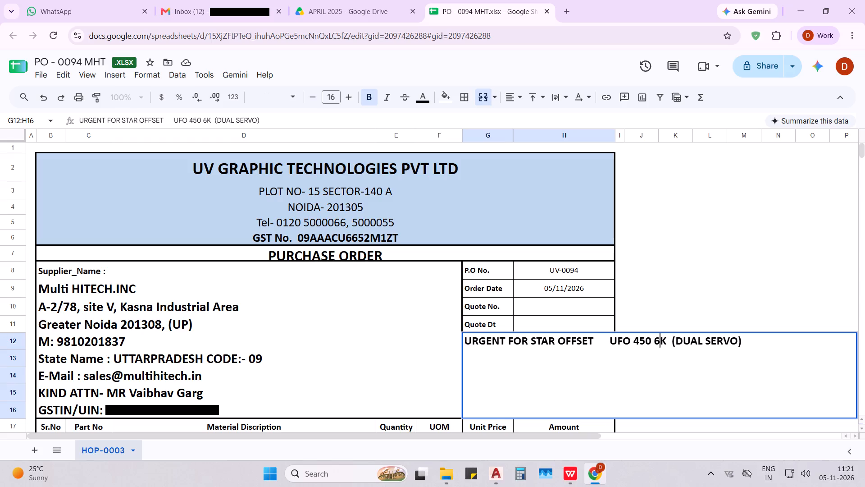
pyautogui.press('BackSpace')
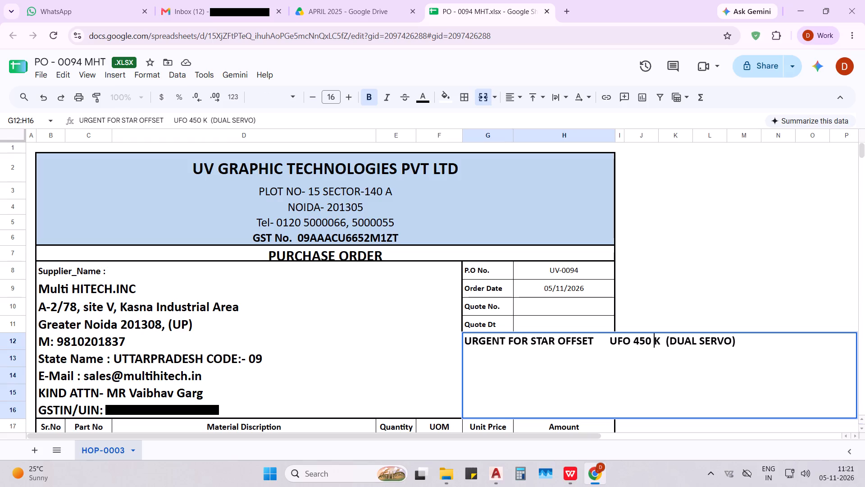
pyautogui.press('5')
pyautogui.press('Left')
pyautogui.press('Left')
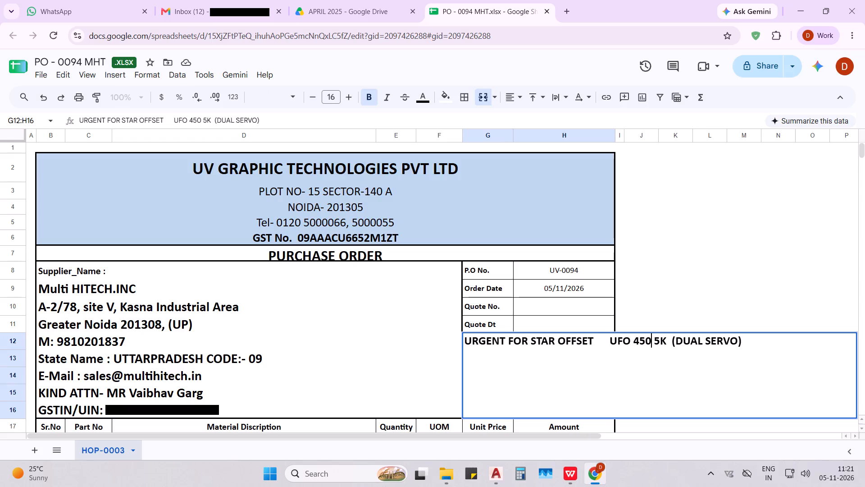
pyautogui.press('BackSpace')
pyautogui.press('BackSpace')
pyautogui.press('BackSpace')
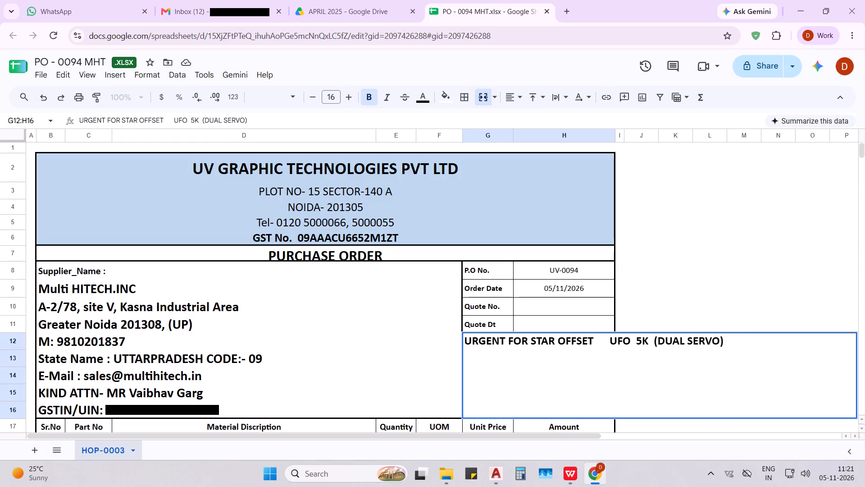
pyautogui.write('370')
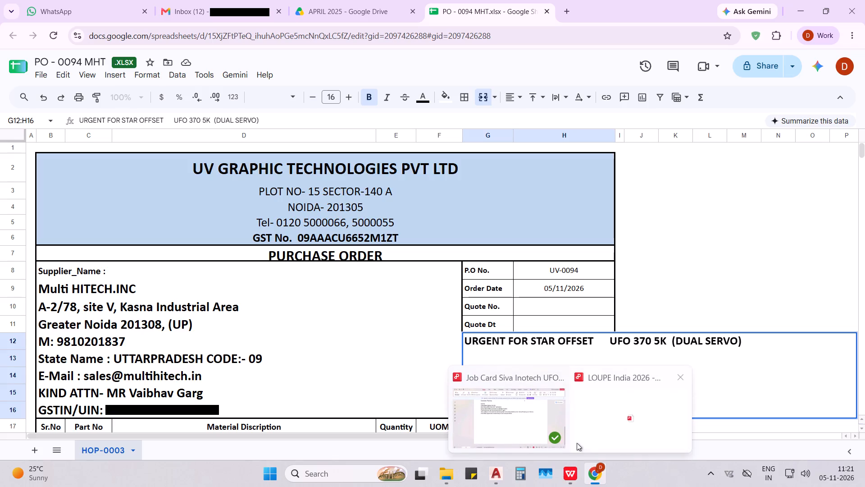
# Check the UFO 370 job card's heading in WPS Office and delete URGENT FOR STAR OFFSET from the purchase order's note in Google Sheets.
pyautogui.click(525, 425)
pyautogui.scroll(8, 390, 285)
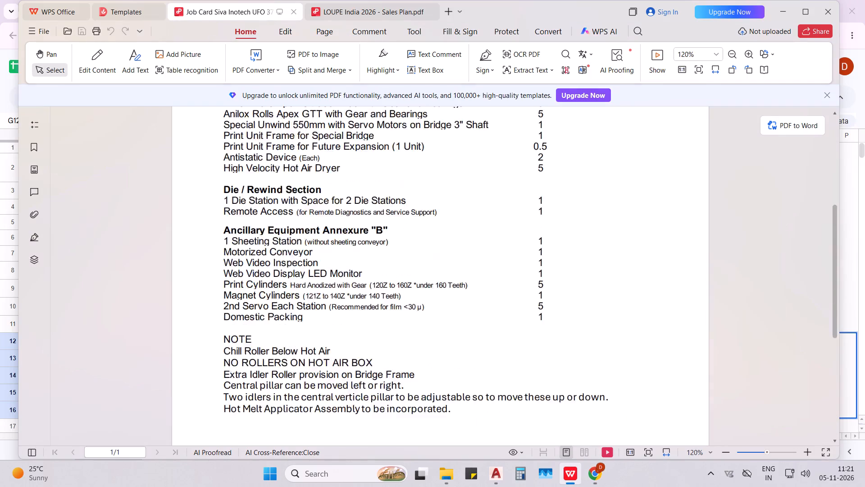
pyautogui.scroll(7, 389, 284)
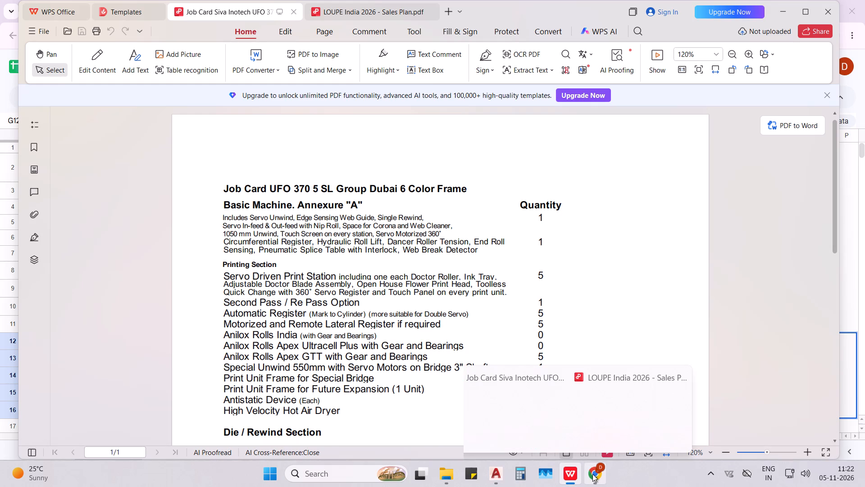
pyautogui.click(582, 428)
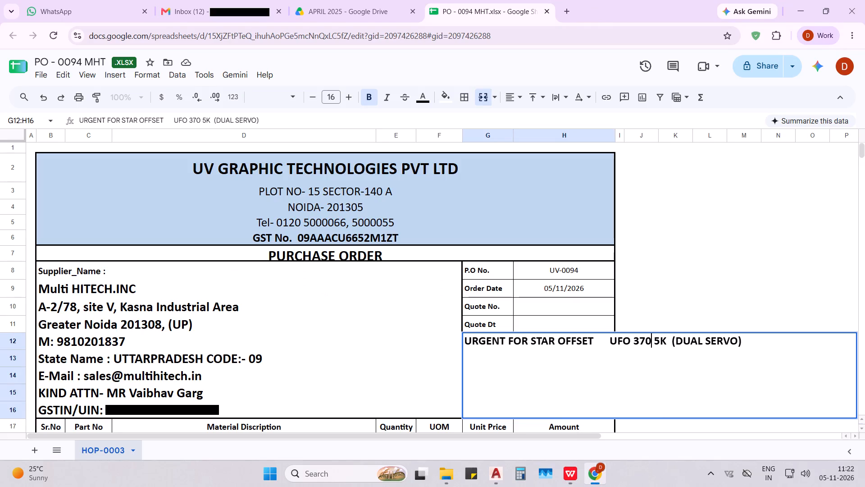
pyautogui.press('Left')
pyautogui.press('Left')
pyautogui.press('Left')
pyautogui.press('Left')
pyautogui.press('Left')
pyautogui.press('Left')
pyautogui.press('Left')
pyautogui.press('Left')
pyautogui.press('Left')
pyautogui.press('Left')
pyautogui.press('Left')
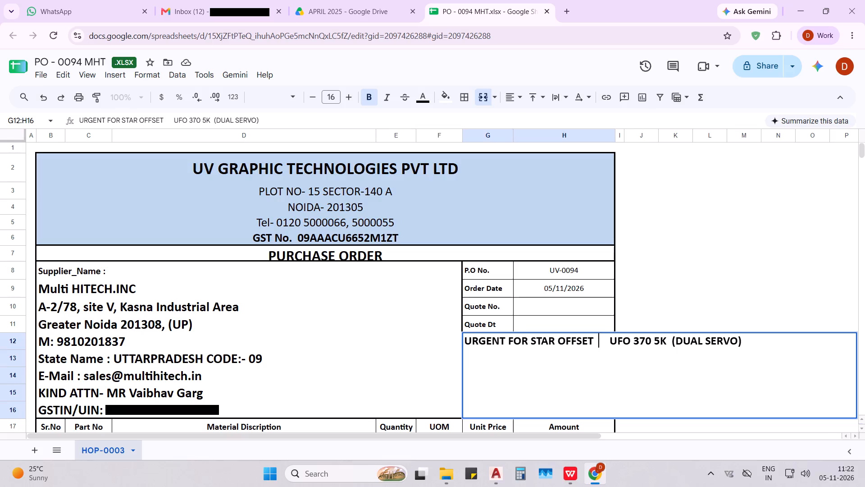
pyautogui.press('Left')
pyautogui.press('Left')
pyautogui.press('BackSpace')
pyautogui.press('BackSpace')
pyautogui.press('BackSpace')
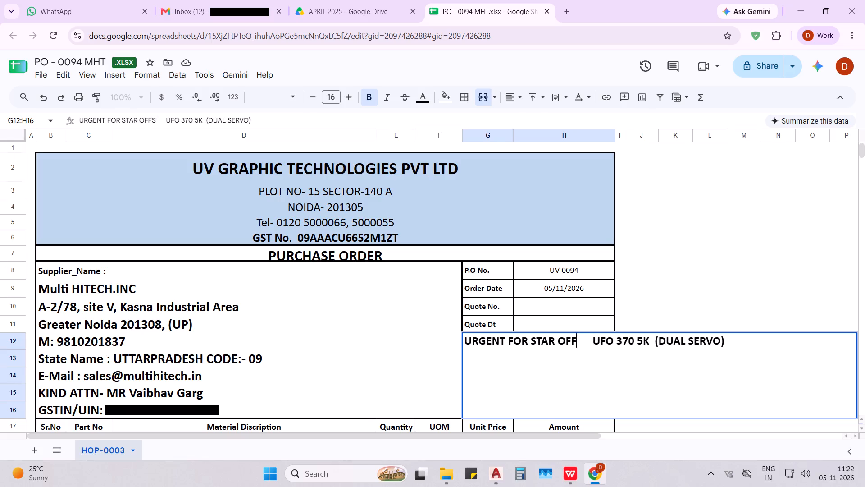
pyautogui.press('BackSpace')
pyautogui.press('BackSpace')
pyautogui.press('BackSpace')
pyautogui.press('BackSpace')
pyautogui.press('BackSpace')
pyautogui.press('BackSpace')
pyautogui.press('BackSpace')
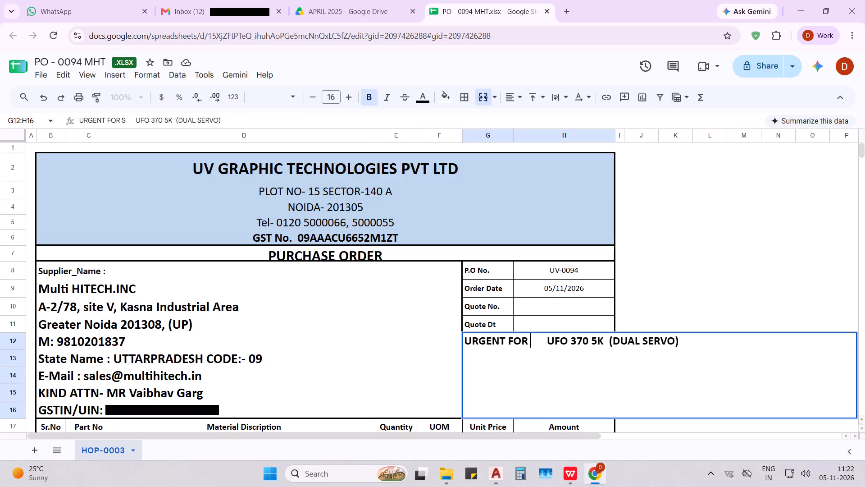
pyautogui.press('BackSpace')
pyautogui.press('BackSpace')
pyautogui.press('BackSpace')
pyautogui.press('BackSpace')
pyautogui.press('BackSpace')
pyautogui.press('BackSpace')
pyautogui.press('BackSpace')
pyautogui.press('BackSpace')
pyautogui.press('BackSpace')
pyautogui.press('BackSpace')
pyautogui.press('BackSpace')
pyautogui.press('BackSpace')
pyautogui.press('BackSpace')
pyautogui.press('BackSpace')
pyautogui.press('BackSpace')
pyautogui.press('BackSpace')
pyautogui.press('BackSpace')
pyautogui.press('BackSpace')
pyautogui.press('BackSpace')
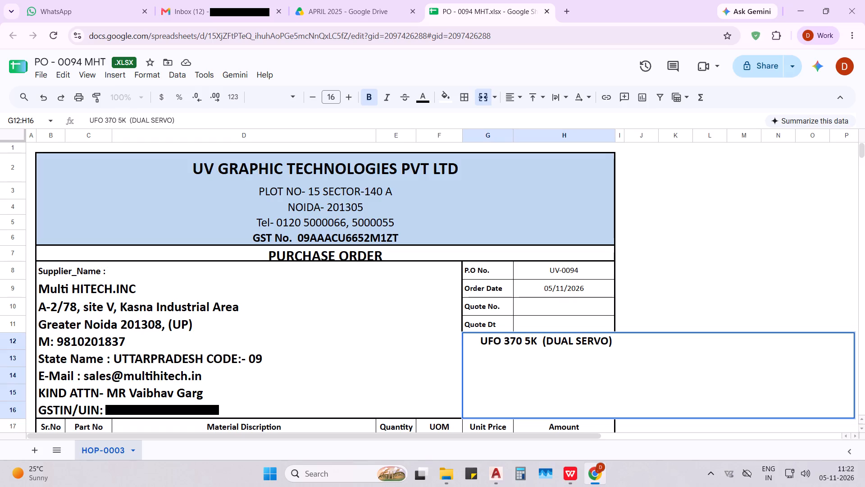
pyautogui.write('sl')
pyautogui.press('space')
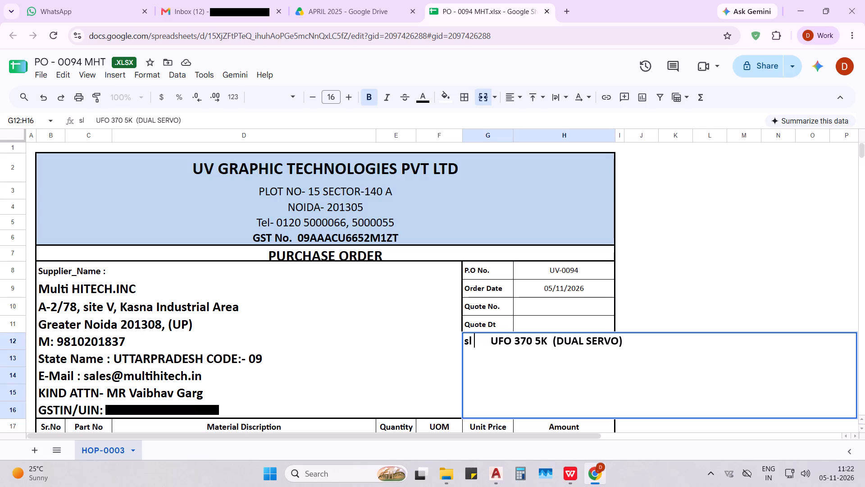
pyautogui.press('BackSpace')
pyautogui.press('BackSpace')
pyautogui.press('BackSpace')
# Recheck the job card in WPS Office and strip the extra spaces from the order note, leaving UFO 370 5K (DUAL SERVO).
pyautogui.scroll(1, 644, 340)
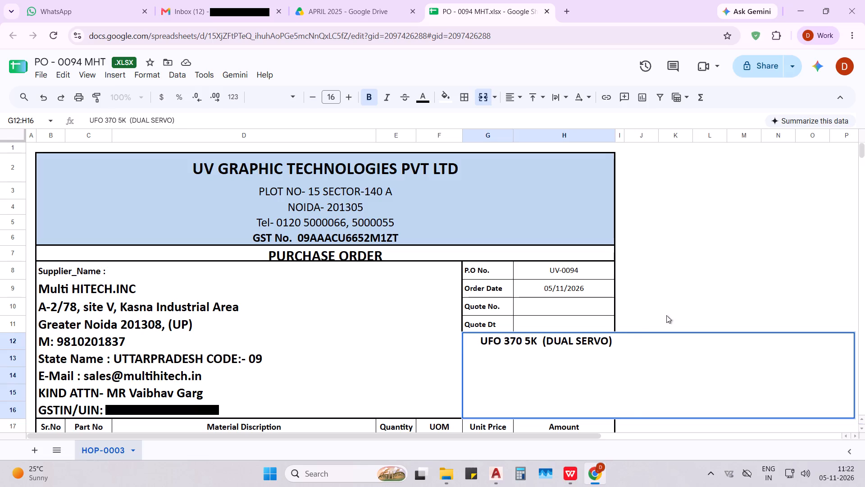
pyautogui.click(572, 478)
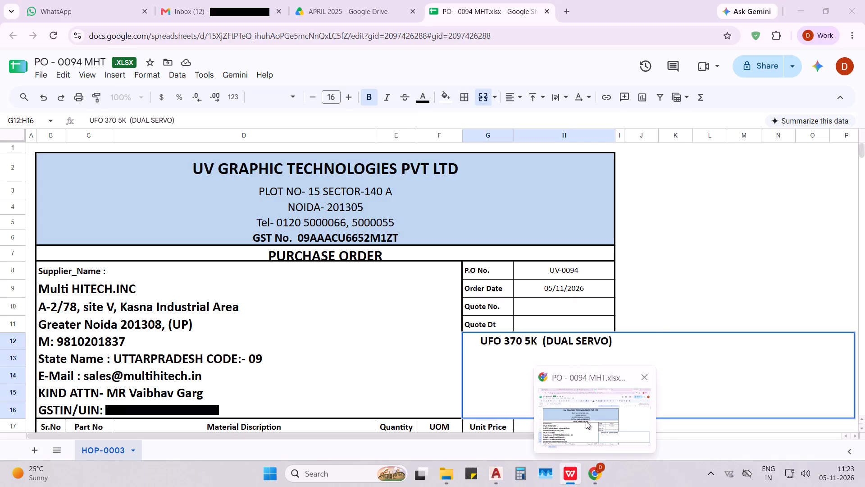
pyautogui.click(586, 421)
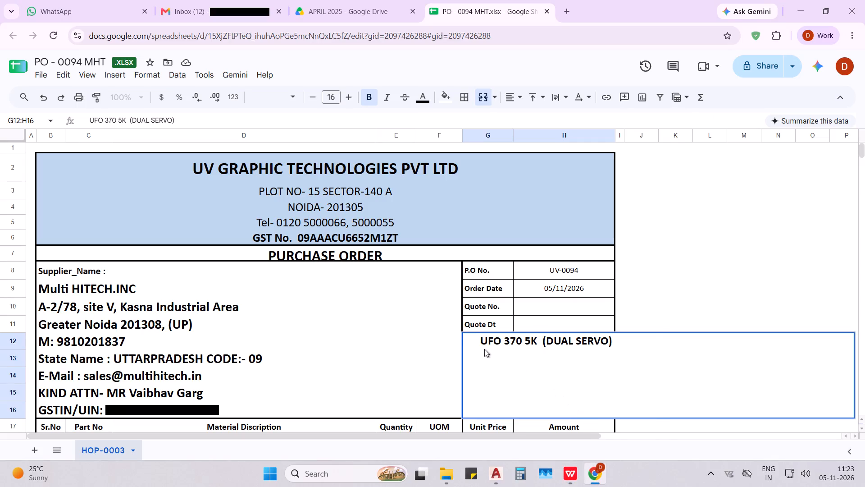
pyautogui.press('Right')
pyautogui.press('Right')
pyautogui.press('Right')
pyautogui.press('Right')
pyautogui.press('Right')
pyautogui.press('Right')
pyautogui.press('BackSpace')
pyautogui.press('BackSpace')
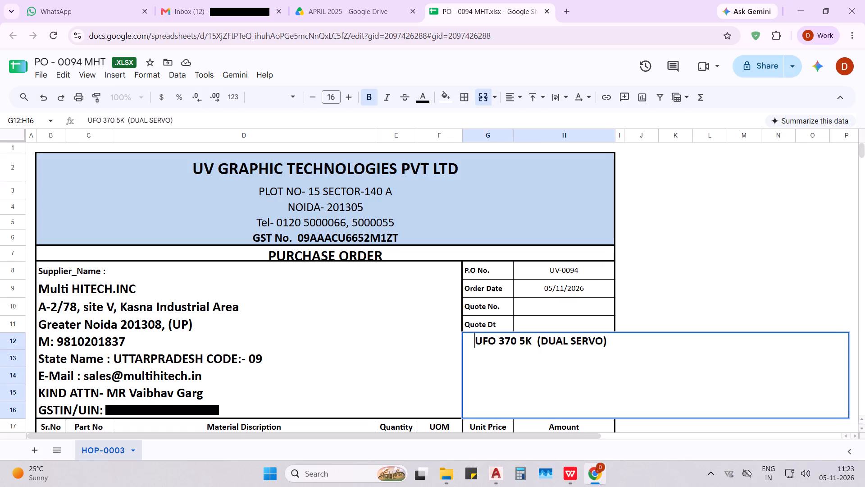
pyautogui.press('BackSpace')
pyautogui.press('BackSpace')
pyautogui.press('BackSpace')
pyautogui.press('BackSpace')
pyautogui.press('BackSpace')
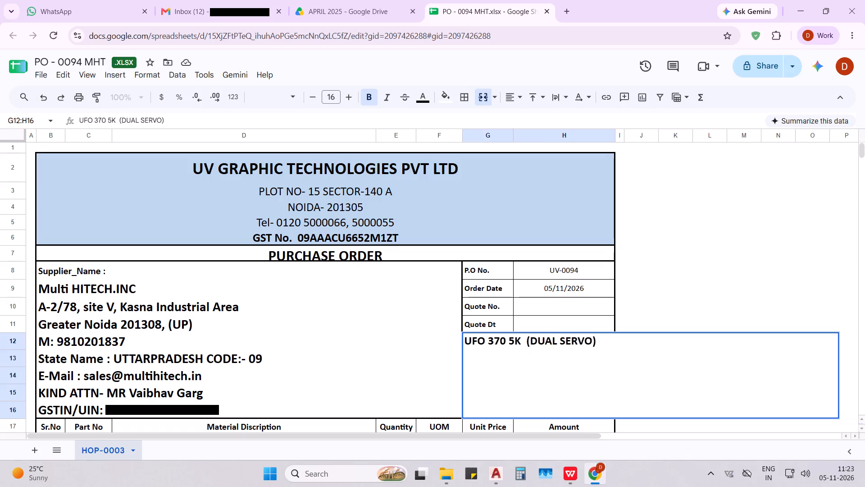
pyautogui.press('Right')
pyautogui.press('Right')
pyautogui.press('Right')
pyautogui.press('Right')
pyautogui.press('Right')
pyautogui.press('Right')
pyautogui.press('Right')
pyautogui.press('Right')
pyautogui.press('Right')
pyautogui.press('Right')
pyautogui.press('Right')
pyautogui.press('Right')
pyautogui.press('BackSpace')
# Append FOR SL DUBAI to the order note after (DUAL SERVO).
pyautogui.press('Right')
pyautogui.press('Right')
pyautogui.press('Right')
pyautogui.press('Right')
pyautogui.press('Right')
pyautogui.press('Right')
pyautogui.press('Right')
pyautogui.press('Right')
pyautogui.press('Right')
pyautogui.press('Right')
pyautogui.press('Right')
pyautogui.press('Right')
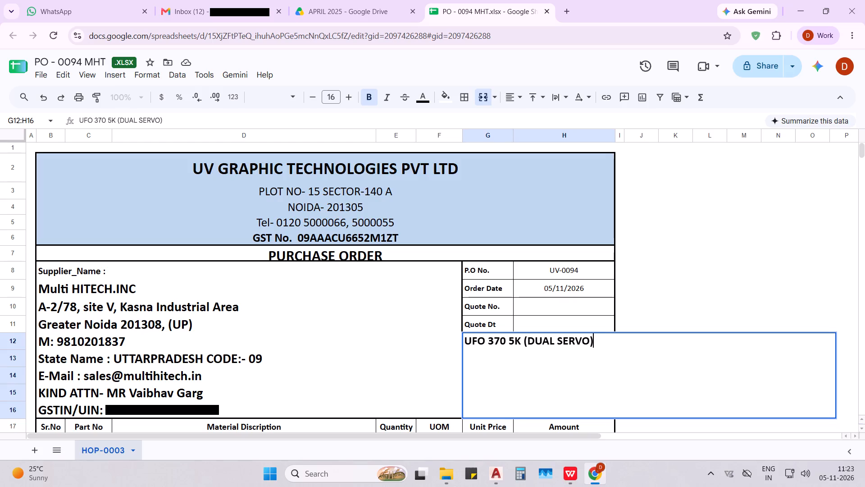
pyautogui.press('space')
pyautogui.write('for')
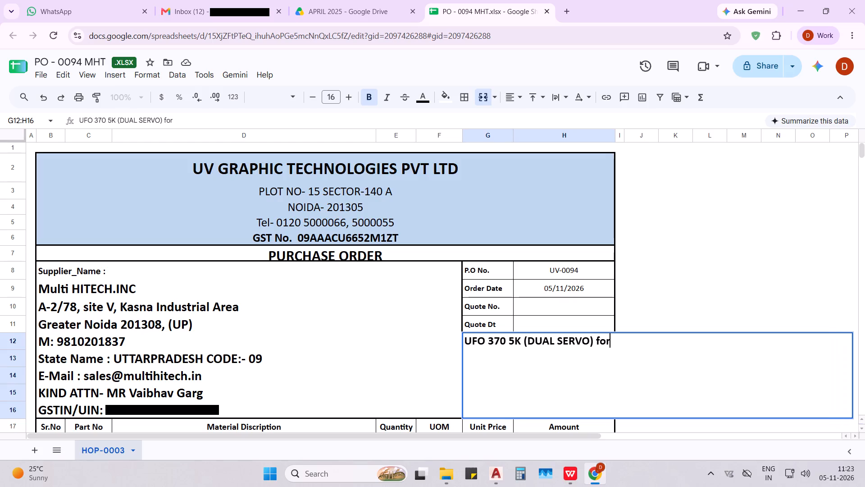
pyautogui.press('BackSpace')
pyautogui.press('BackSpace')
pyautogui.press('BackSpace')
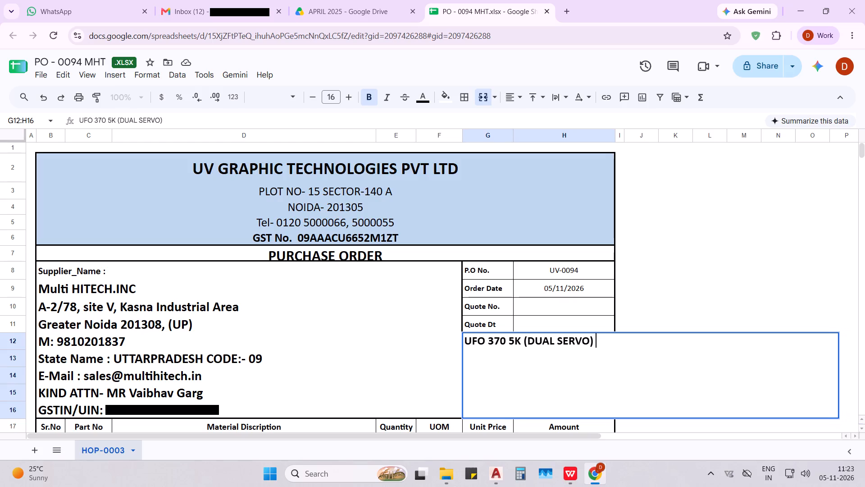
pyautogui.write('FOR')
pyautogui.press('space')
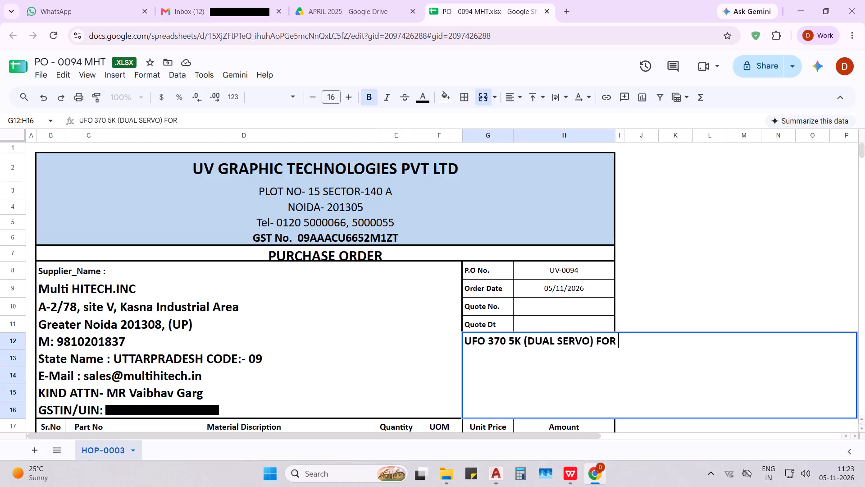
pyautogui.write('SL')
pyautogui.press('space')
pyautogui.write('DUBA')
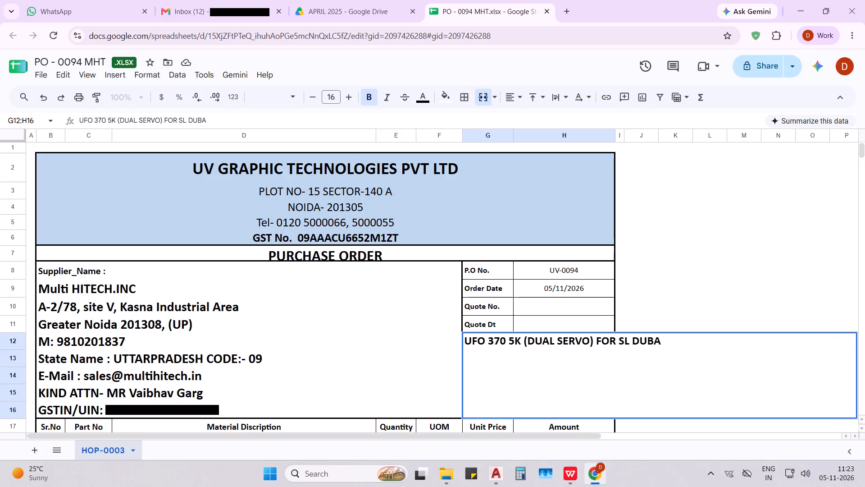
pyautogui.press('i')
pyautogui.press('space')
# Complete the order note by adding 6 COLOUR FRAME after SL DUBAI.
pyautogui.write('6')
pyautogui.press('space')
pyautogui.write('COL')
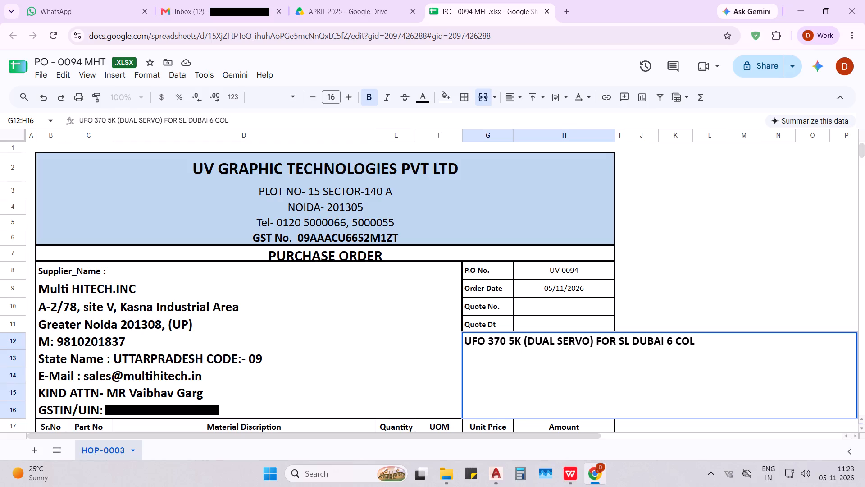
pyautogui.write('OUR')
pyautogui.press('space')
pyautogui.write('FRAME')
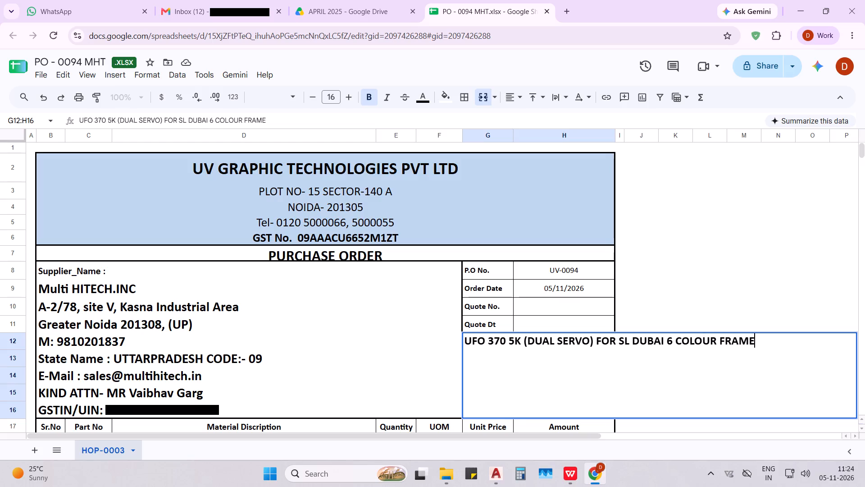
pyautogui.press('Left')
pyautogui.press('Left')
pyautogui.press('Left')
pyautogui.press('Left')
pyautogui.press('Left')
pyautogui.press('Left')
pyautogui.press('Left')
pyautogui.press('Left')
pyautogui.press('Left')
pyautogui.press('Left')
pyautogui.press('Left')
pyautogui.press('Left')
pyautogui.press('Left')
pyautogui.press('Left')
pyautogui.press('Left')
pyautogui.press('Left')
pyautogui.press('Left')
pyautogui.press('Left')
pyautogui.press('Left')
pyautogui.press('Left')
pyautogui.press('Left')
pyautogui.press('Left')
pyautogui.press('Left')
pyautogui.press('Left')
pyautogui.press('Left')
pyautogui.press('Left')
pyautogui.click(653, 299)
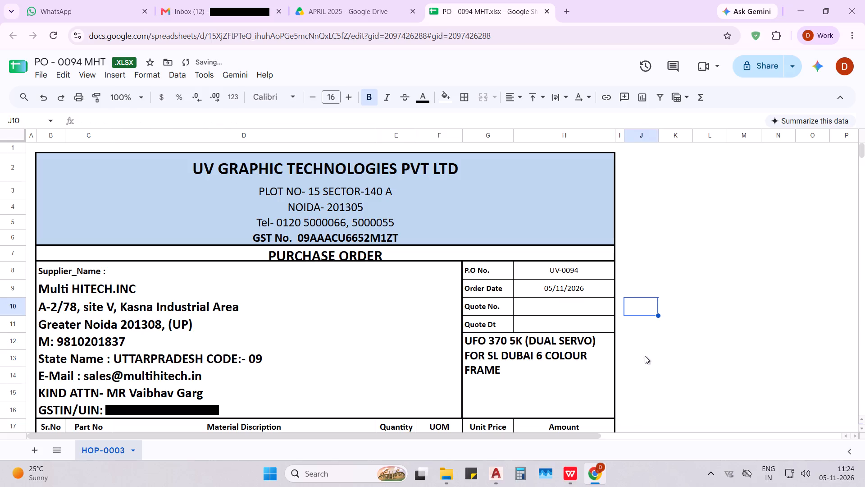
pyautogui.click(652, 355)
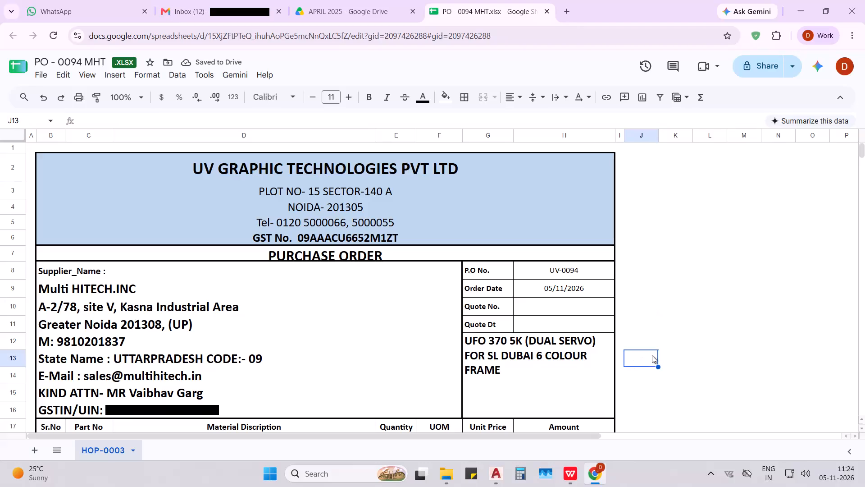
# Review the order note against the roller items and their quantities, and save the purchase order.
pyautogui.scroll(-2, 576, 370)
pyautogui.scroll(1, 565, 282)
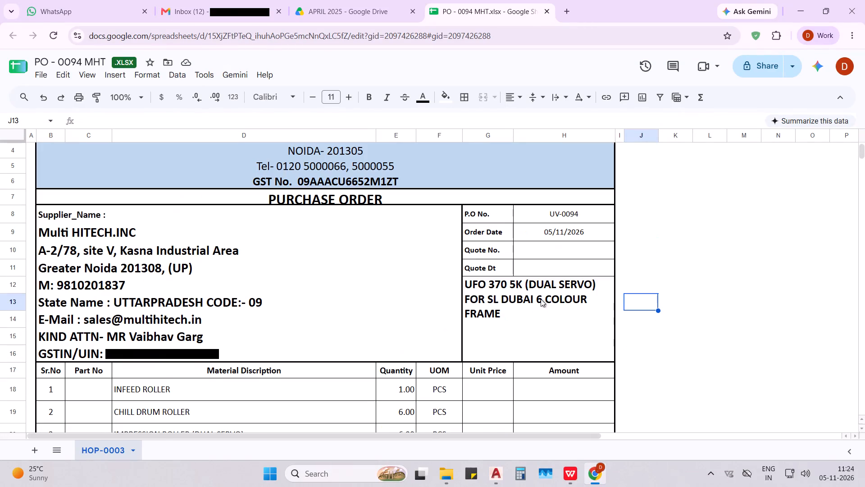
pyautogui.click(511, 316)
pyautogui.scroll(-2, 501, 331)
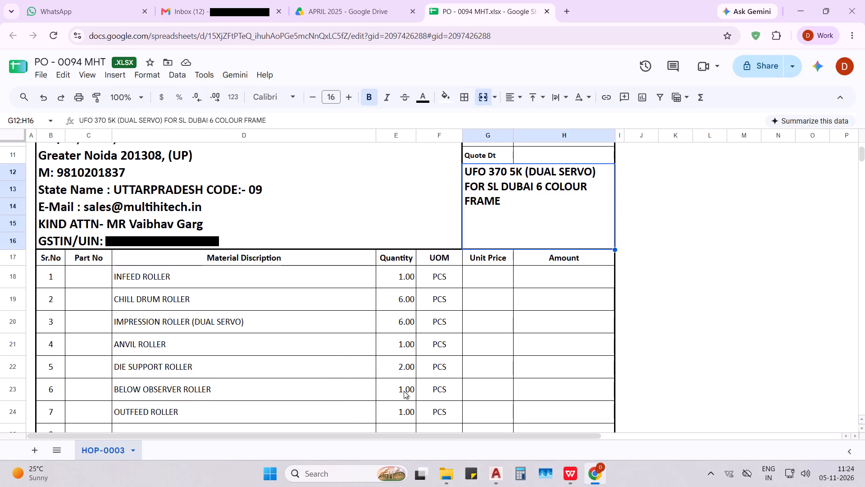
pyautogui.scroll(-2, 400, 404)
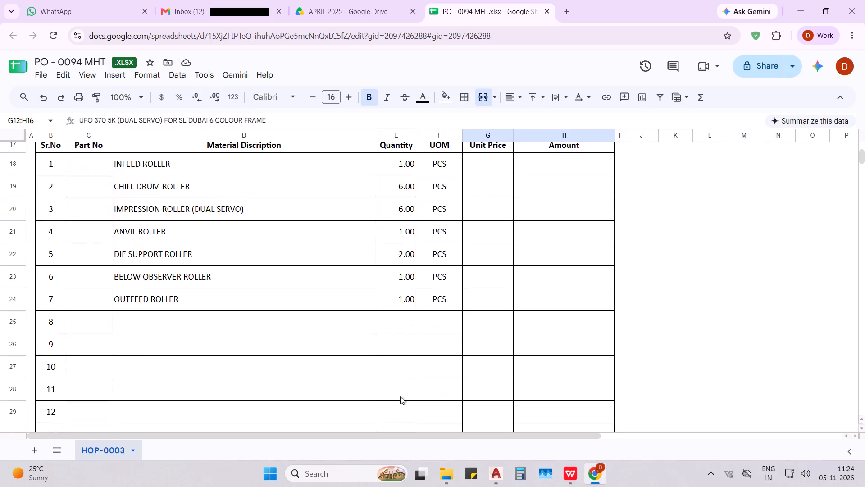
pyautogui.scroll(1, 400, 376)
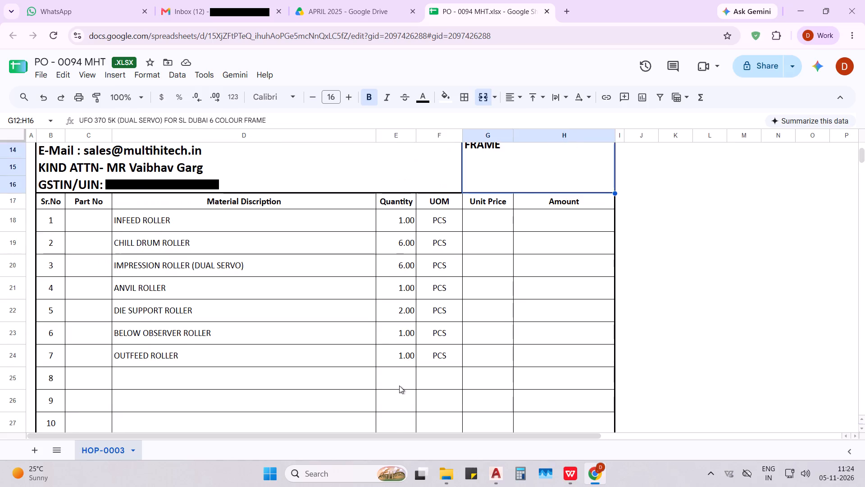
pyautogui.scroll(4, 462, 381)
pyautogui.scroll(-2, 461, 376)
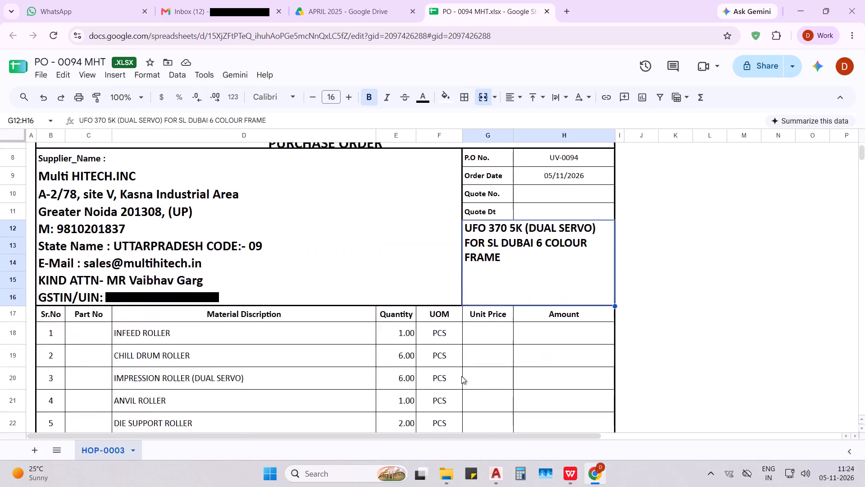
pyautogui.scroll(-1, 461, 376)
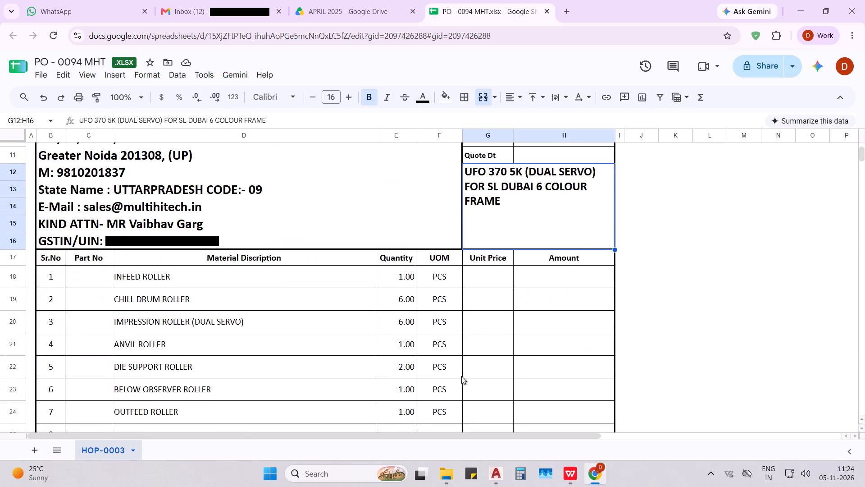
pyautogui.scroll(-2, 400, 331)
pyautogui.scroll(3, 406, 327)
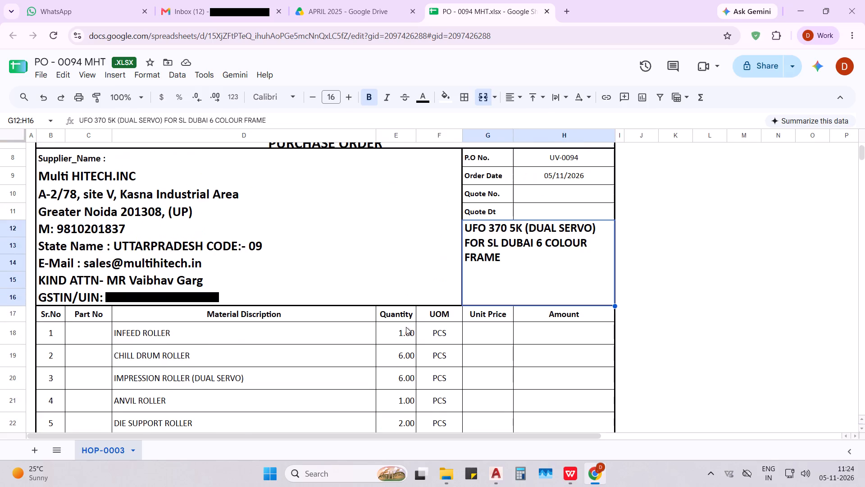
pyautogui.hotkey('ctrl', 's')
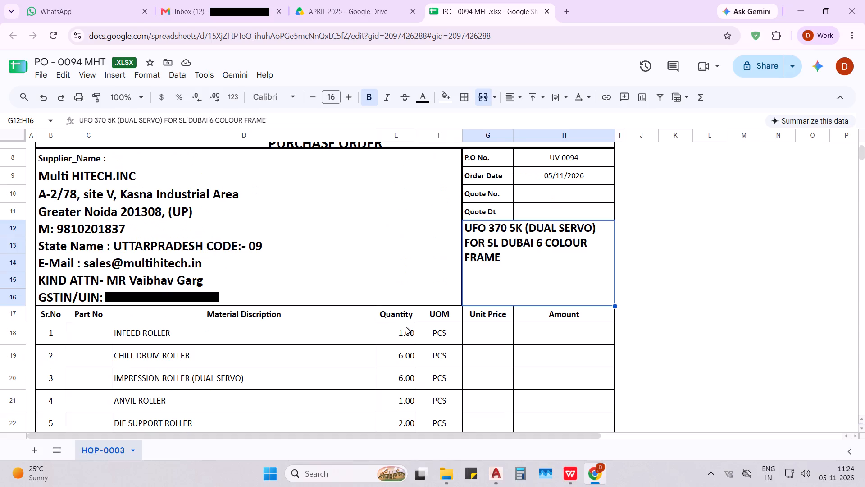
# Set the quantities of the CHILL DRUM ROLLER and the IMPRESSION ROLLER (DUAL SERVO) to 5 each and save.
pyautogui.doubleClick(400, 361)
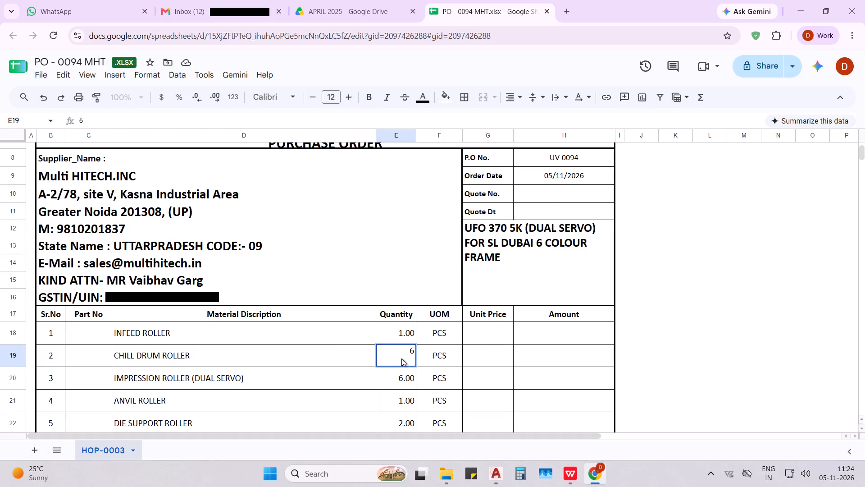
pyautogui.press('BackSpace')
pyautogui.press('5')
pyautogui.doubleClick(402, 377)
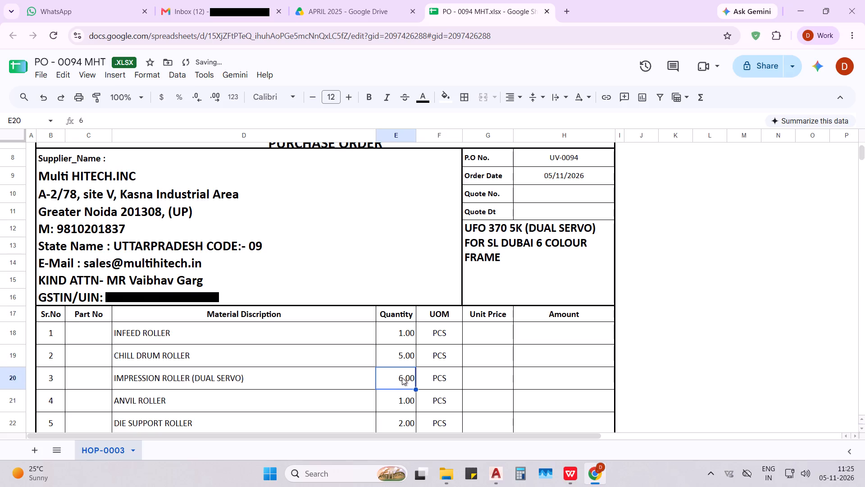
pyautogui.press('BackSpace')
pyautogui.press('5')
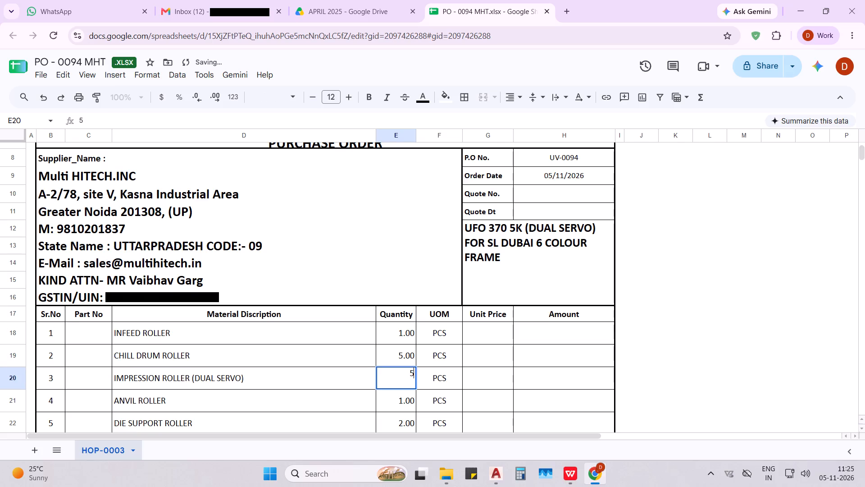
pyautogui.click(381, 252)
pyautogui.scroll(-2, 406, 392)
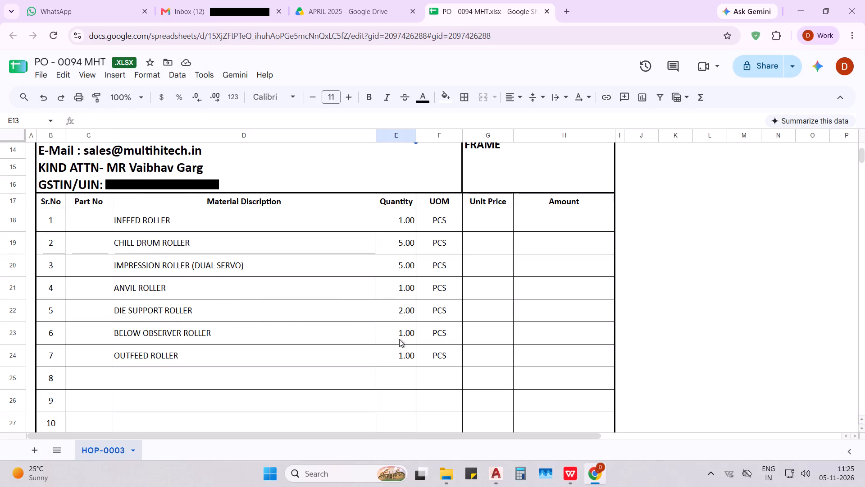
pyautogui.scroll(3, 395, 341)
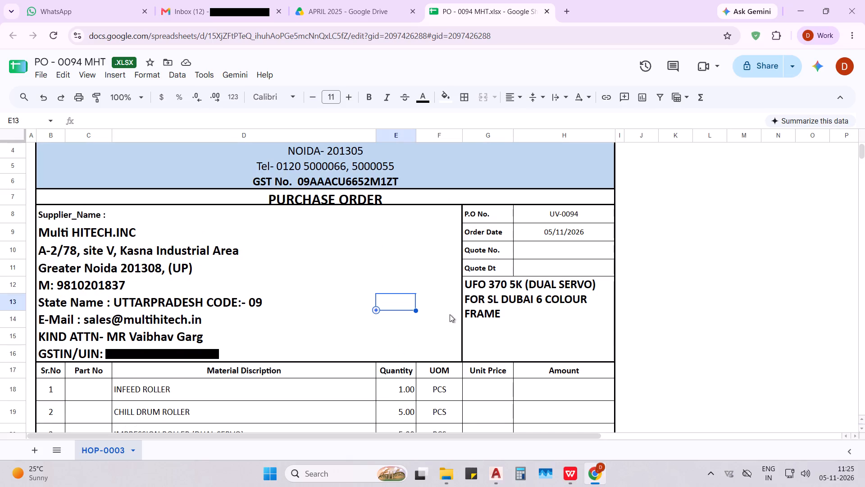
pyautogui.click(411, 341)
pyautogui.hotkey('ctrl', 's')
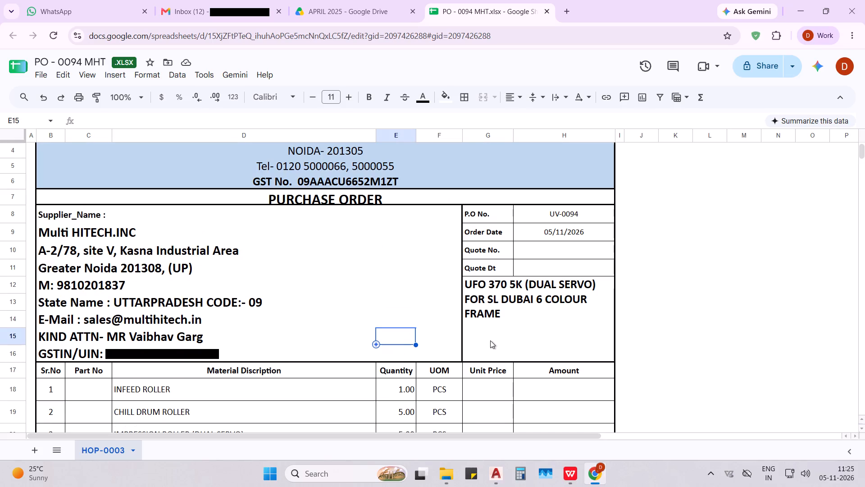
# Check the roller list down to the OUTFEED ROLLER, recheck the order header, and save the purchase order.
pyautogui.scroll(-4, 472, 347)
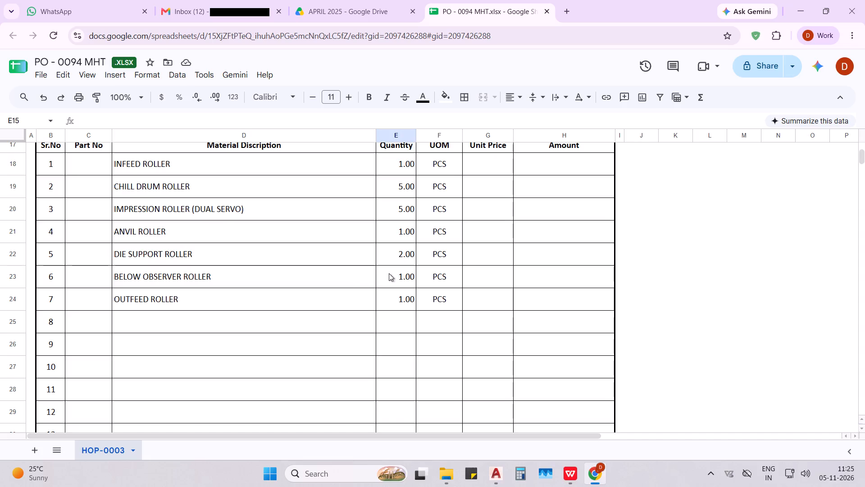
pyautogui.click(355, 277)
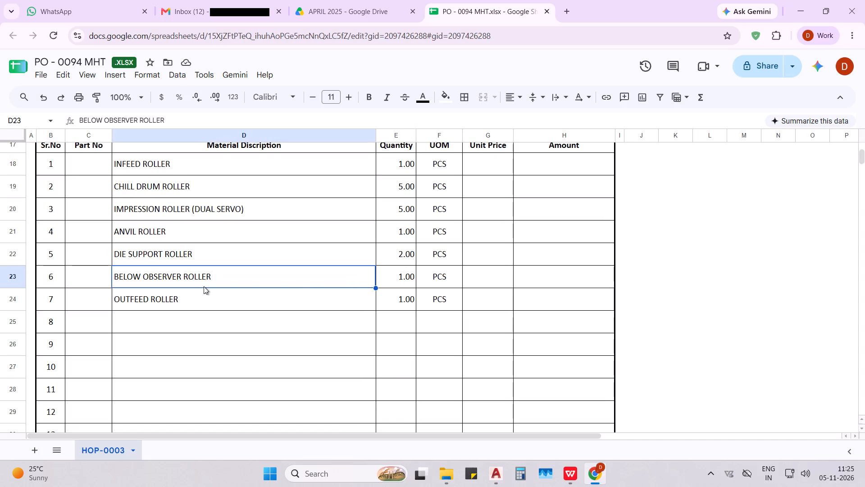
pyautogui.press('Escape')
pyautogui.click(270, 296)
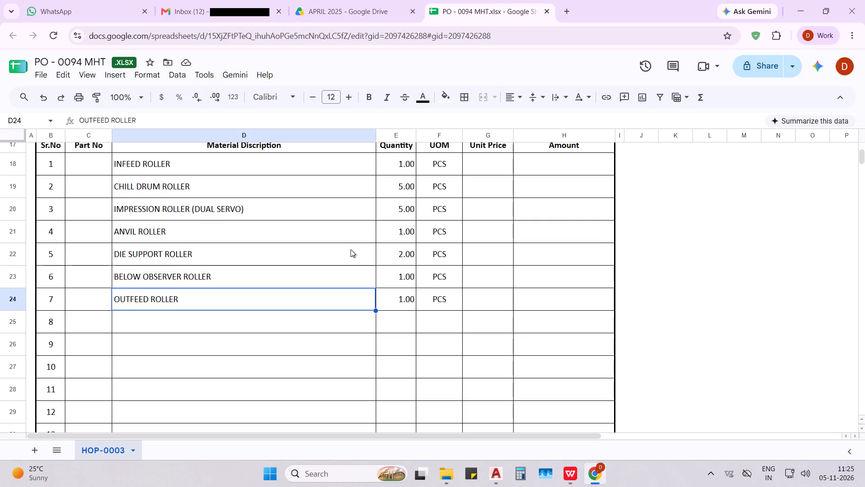
pyautogui.click(401, 325)
pyautogui.scroll(3, 401, 322)
pyautogui.press('Escape')
pyautogui.press('Escape')
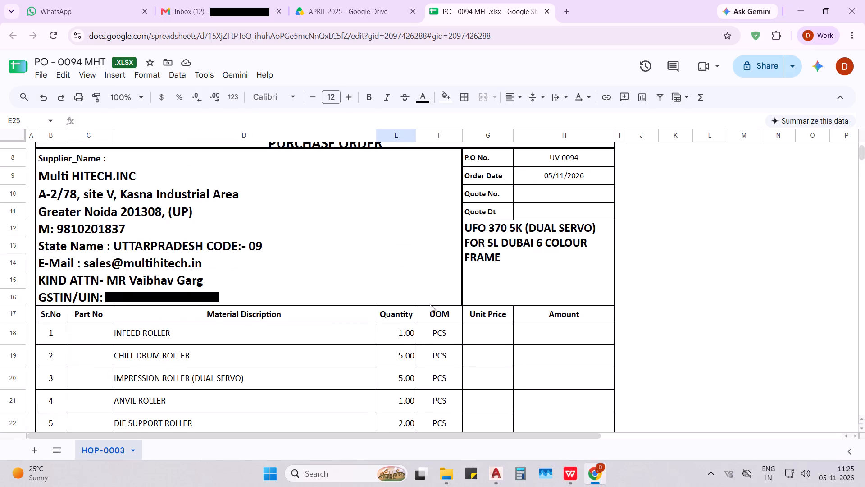
pyautogui.hotkey('ctrl', 's')
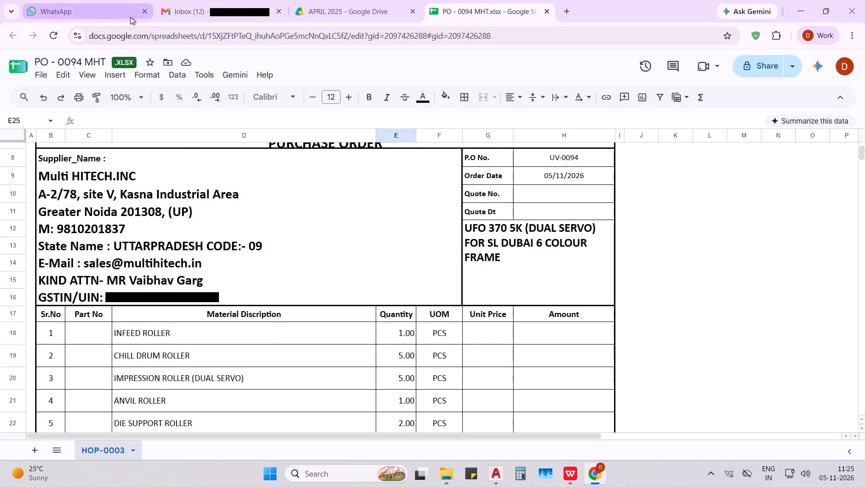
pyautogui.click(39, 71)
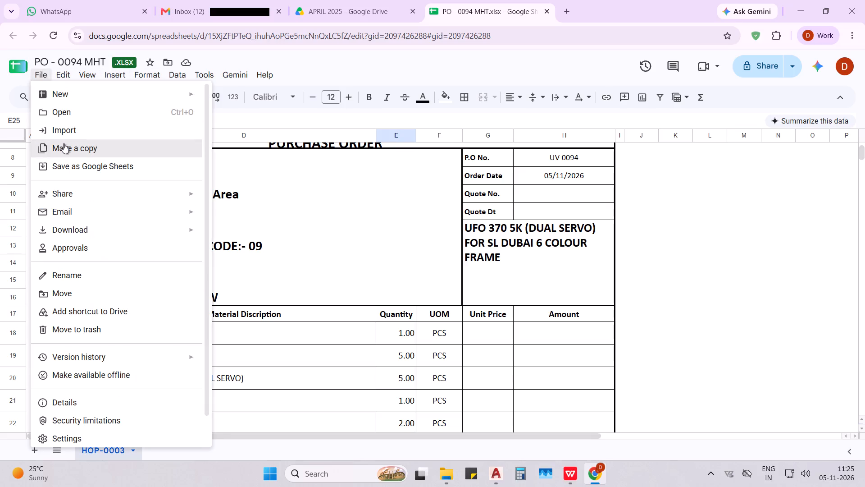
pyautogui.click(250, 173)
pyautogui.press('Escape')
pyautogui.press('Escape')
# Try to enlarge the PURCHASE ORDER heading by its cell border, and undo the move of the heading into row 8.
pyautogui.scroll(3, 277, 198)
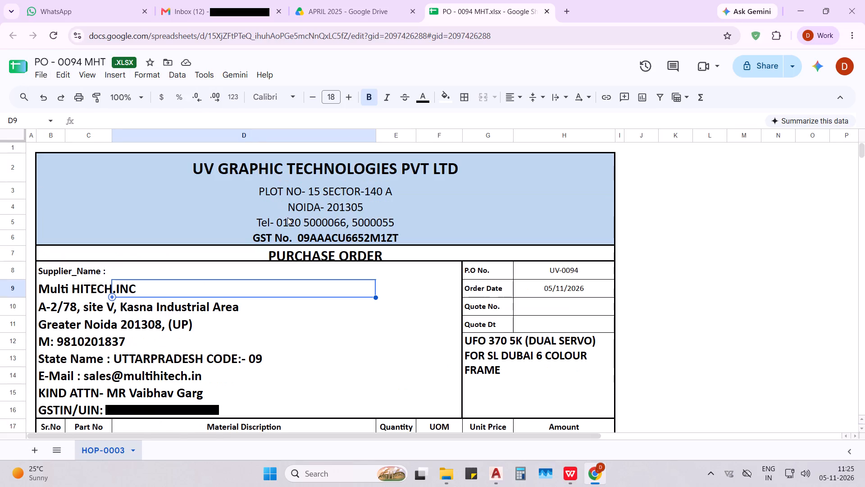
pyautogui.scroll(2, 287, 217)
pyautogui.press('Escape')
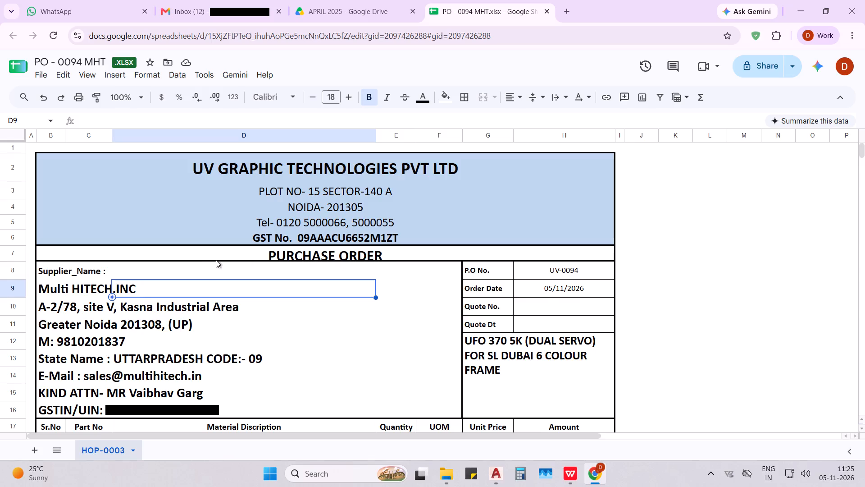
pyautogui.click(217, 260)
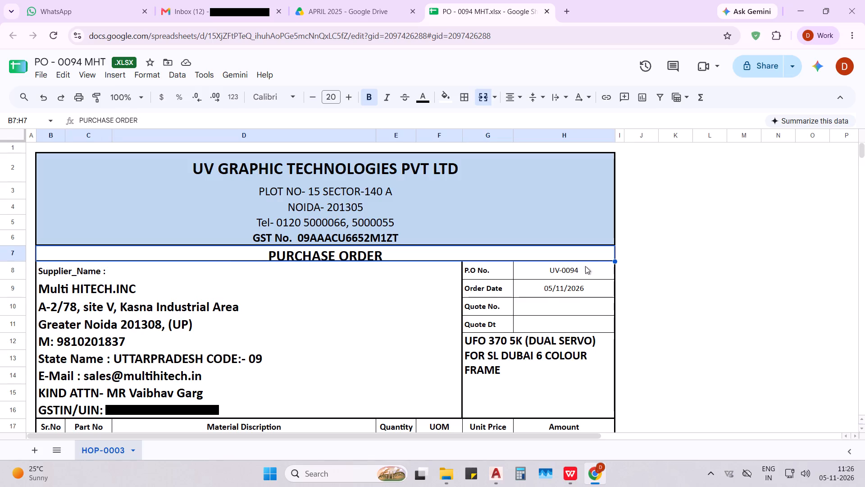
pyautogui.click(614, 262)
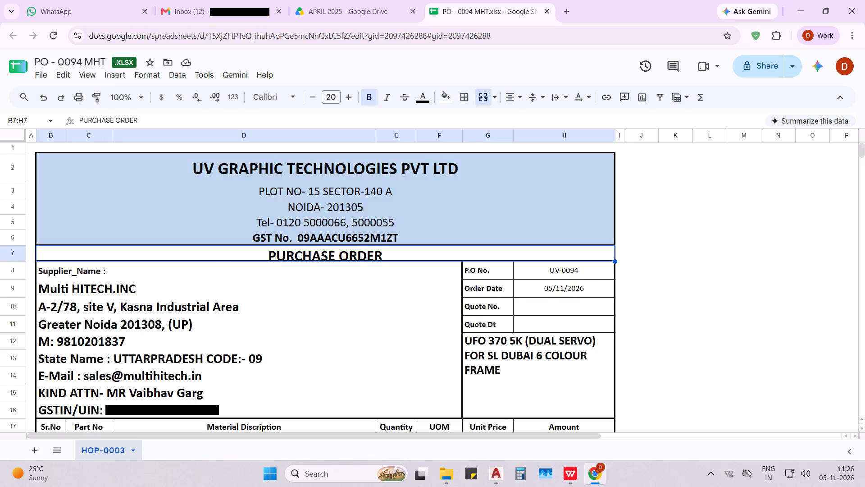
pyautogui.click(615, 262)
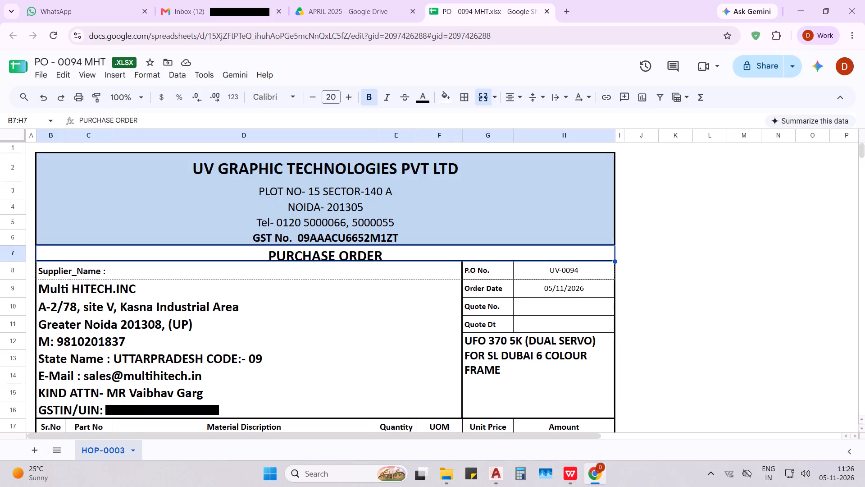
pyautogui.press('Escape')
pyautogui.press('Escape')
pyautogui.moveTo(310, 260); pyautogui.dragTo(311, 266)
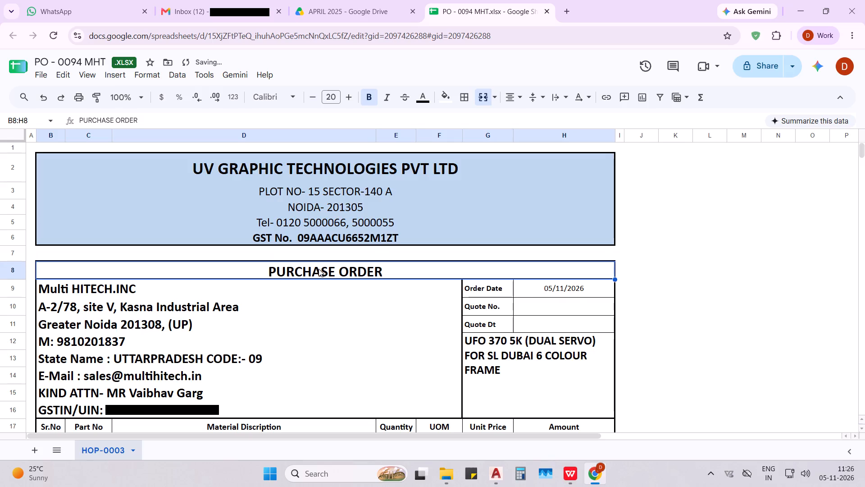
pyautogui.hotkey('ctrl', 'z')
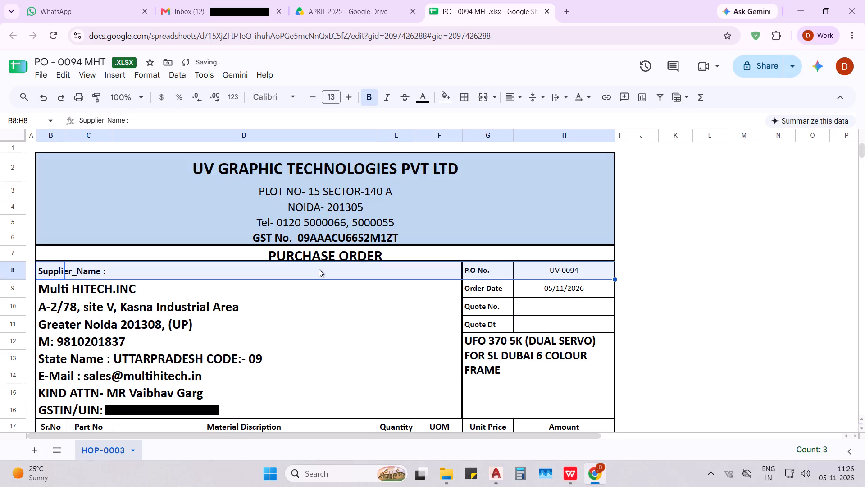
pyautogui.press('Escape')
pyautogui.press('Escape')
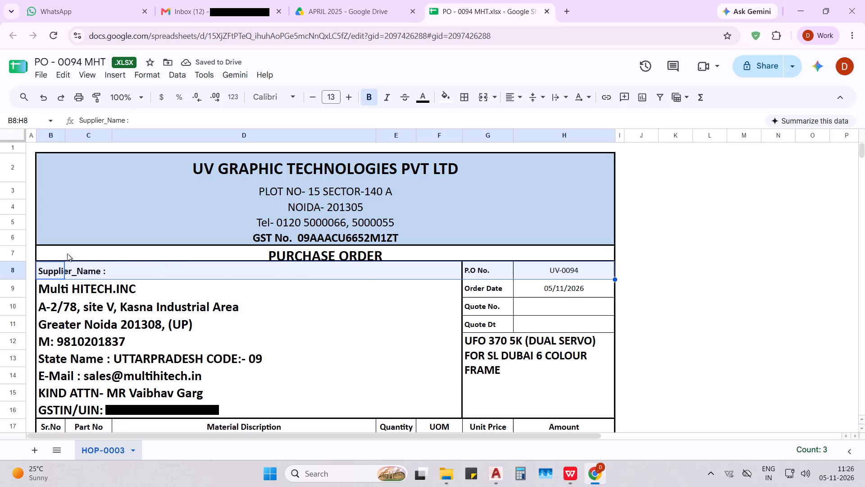
# Increase the height of row 7 slightly so the PURCHASE ORDER heading fits fully inside it.
pyautogui.click(18, 252)
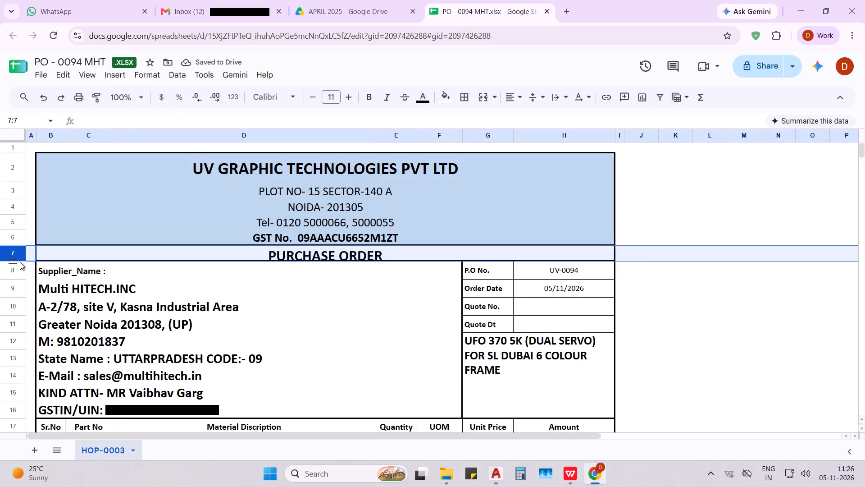
pyautogui.click(15, 261)
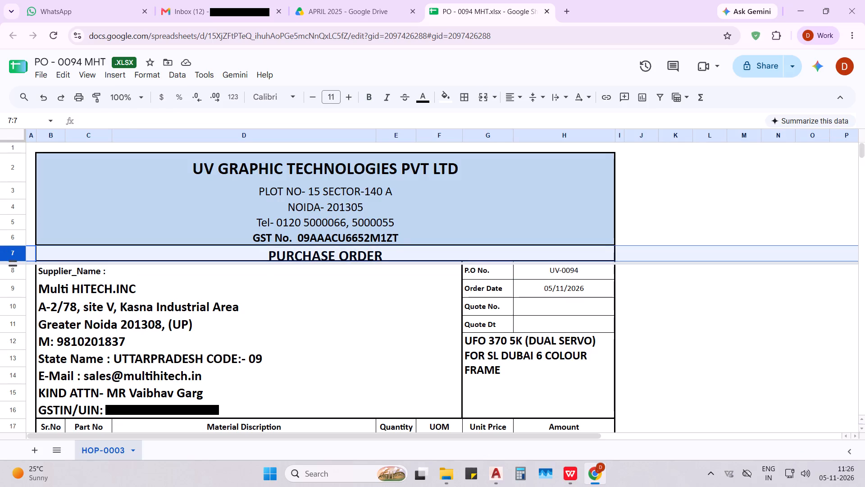
pyautogui.press('Escape')
pyautogui.press('Escape')
pyautogui.press('Escape')
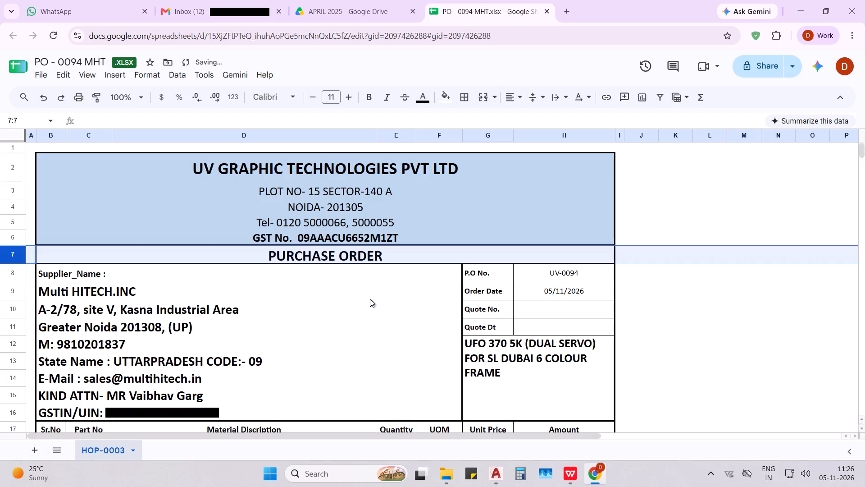
pyautogui.click(19, 265)
pyautogui.click(15, 262)
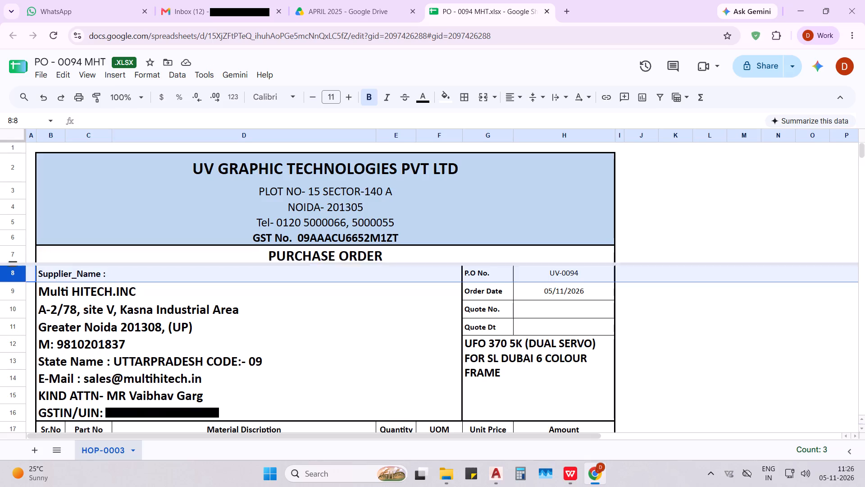
pyautogui.click(15, 262)
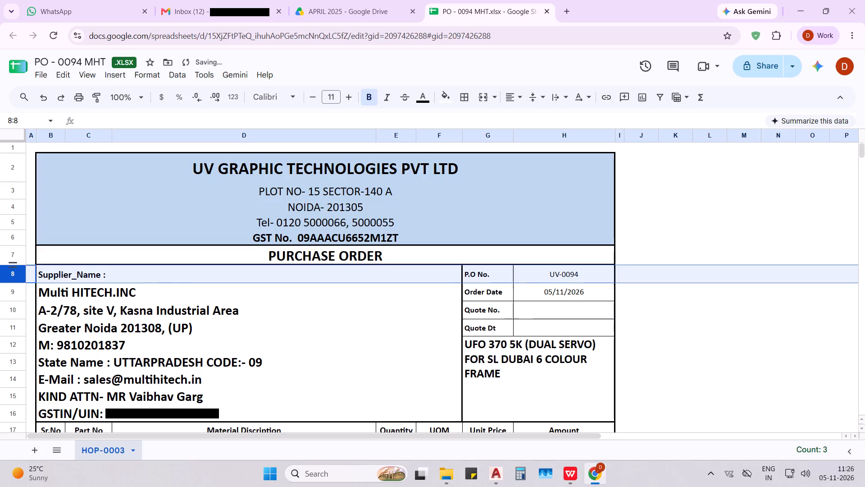
pyautogui.press('Escape')
pyautogui.press('Escape')
pyautogui.press('Escape')
pyautogui.click(274, 308)
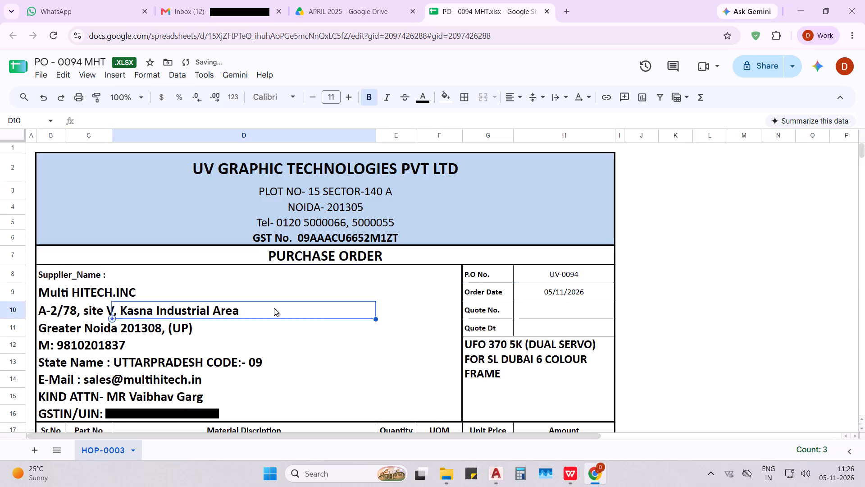
# Recheck the order note and the roller list down to the OUTFEED ROLLER, and save the purchase order.
pyautogui.click(648, 330)
pyautogui.scroll(-1, 558, 352)
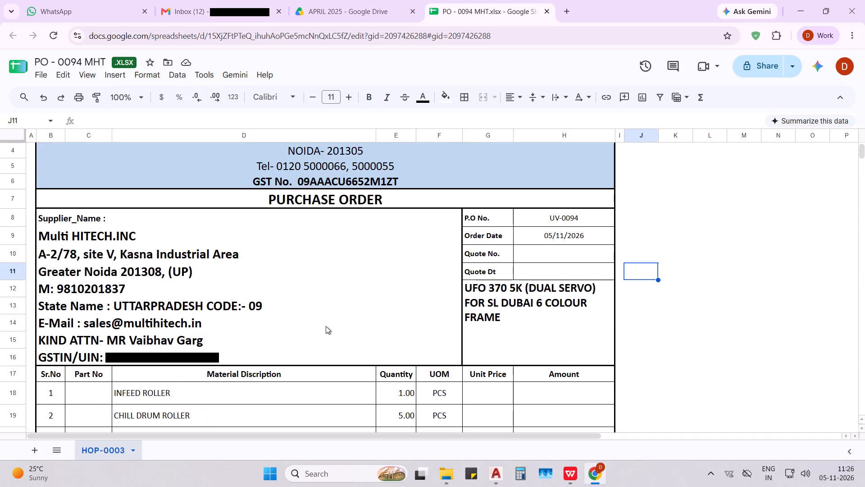
pyautogui.click(464, 319)
pyautogui.click(475, 325)
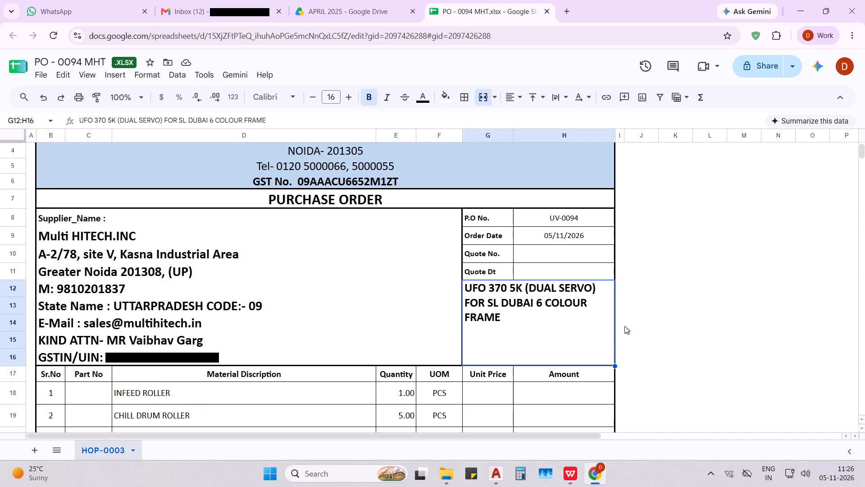
pyautogui.click(656, 316)
pyautogui.press('Escape')
pyautogui.click(556, 335)
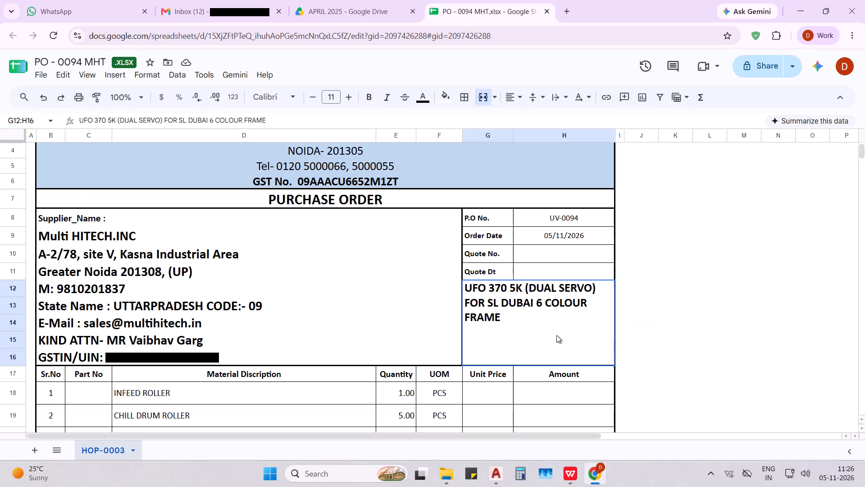
pyautogui.scroll(-3, 517, 340)
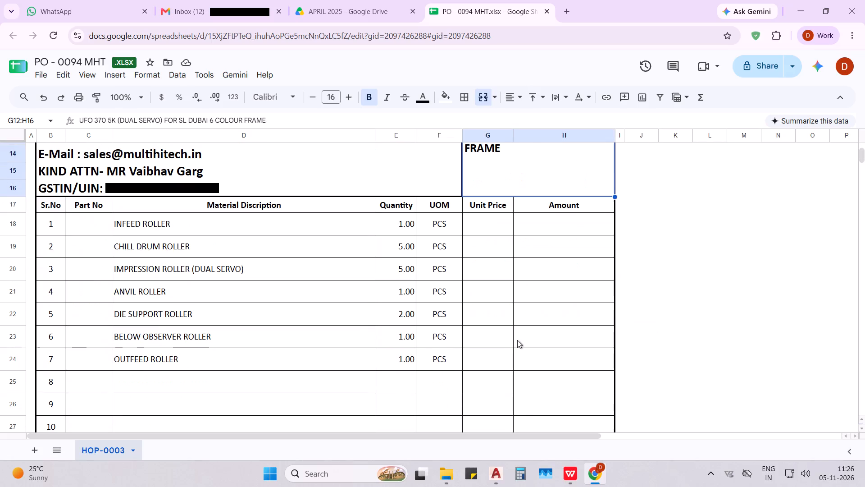
pyautogui.hotkey('ctrl', 's')
# Check the purchase order's full page in the print preview and set the print destination to Save as PDF.
pyautogui.click(73, 98)
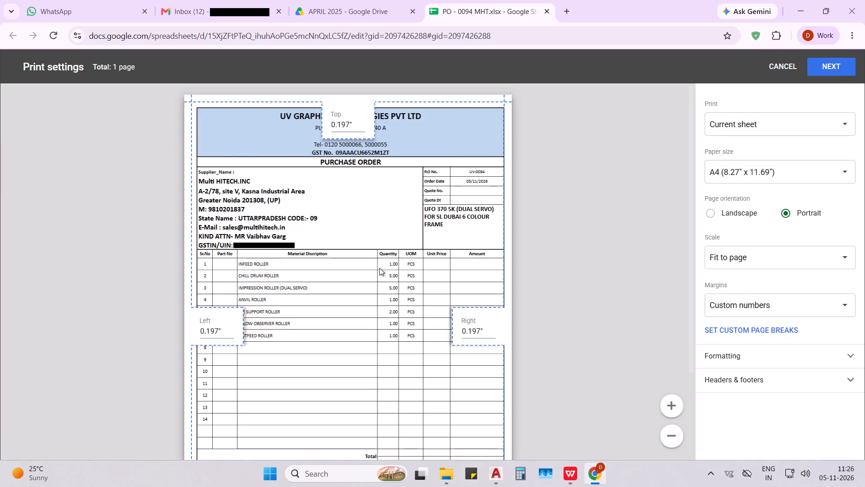
pyautogui.scroll(-2, 446, 321)
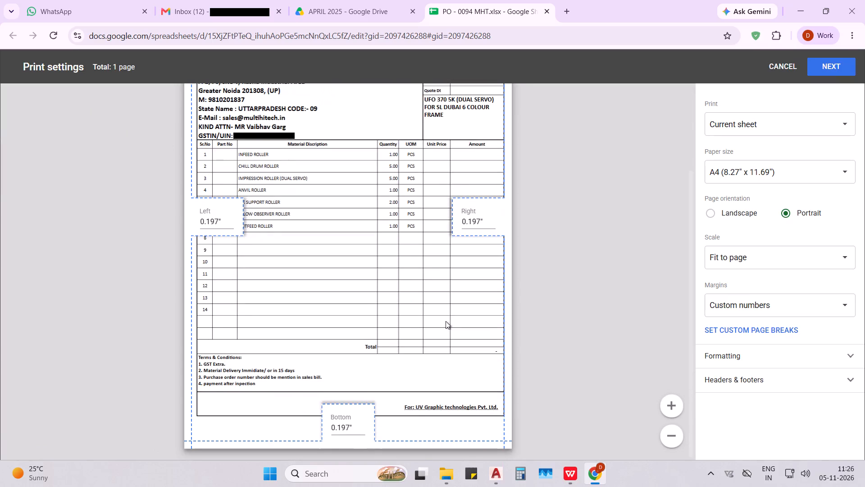
pyautogui.scroll(4, 446, 321)
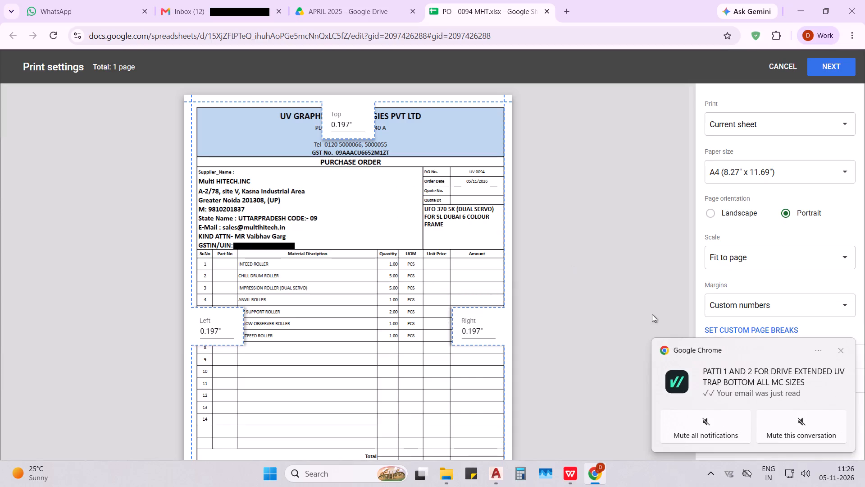
pyautogui.click(839, 351)
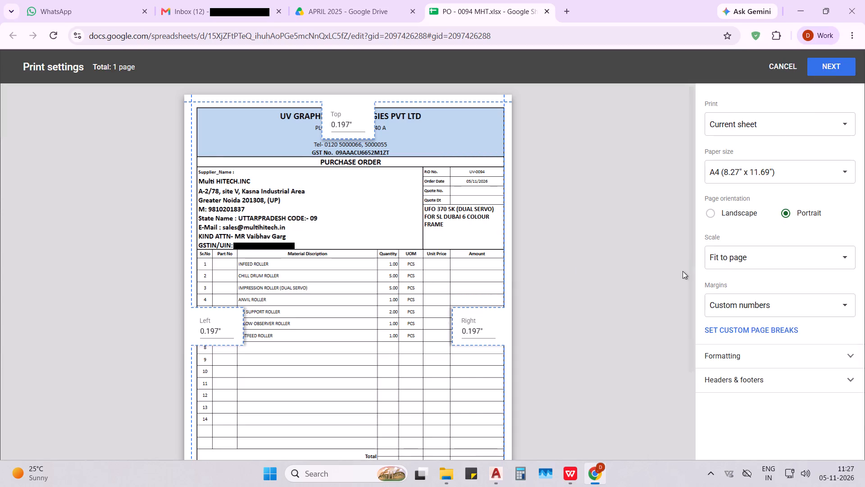
pyautogui.click(814, 69)
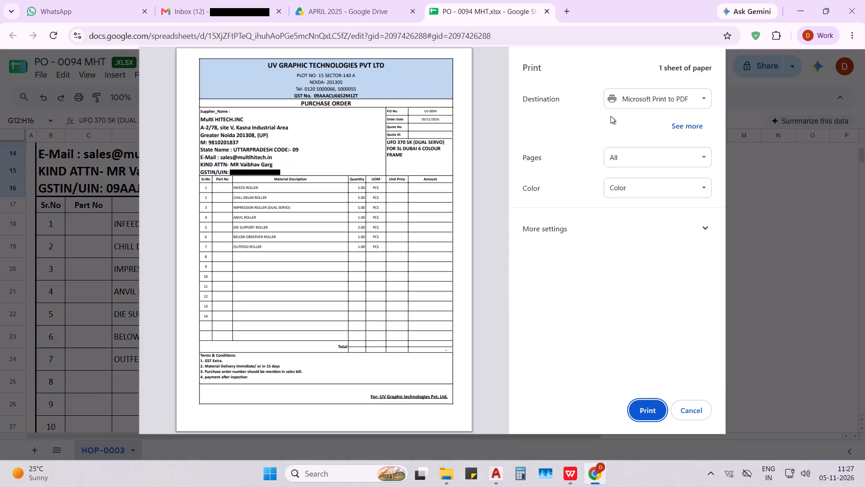
pyautogui.click(637, 97)
pyautogui.click(635, 126)
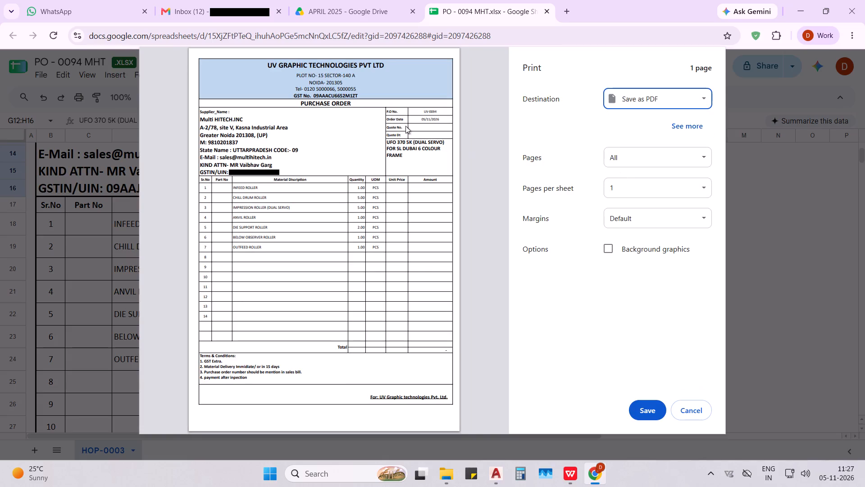
# Save the PDF to the Desktop with the file name PO - 0094 MHT.
pyautogui.click(642, 408)
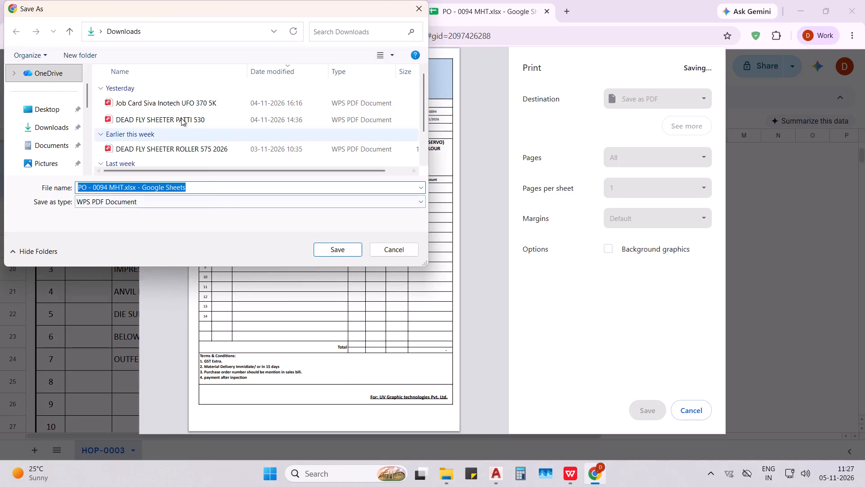
pyautogui.scroll(-2, 53, 136)
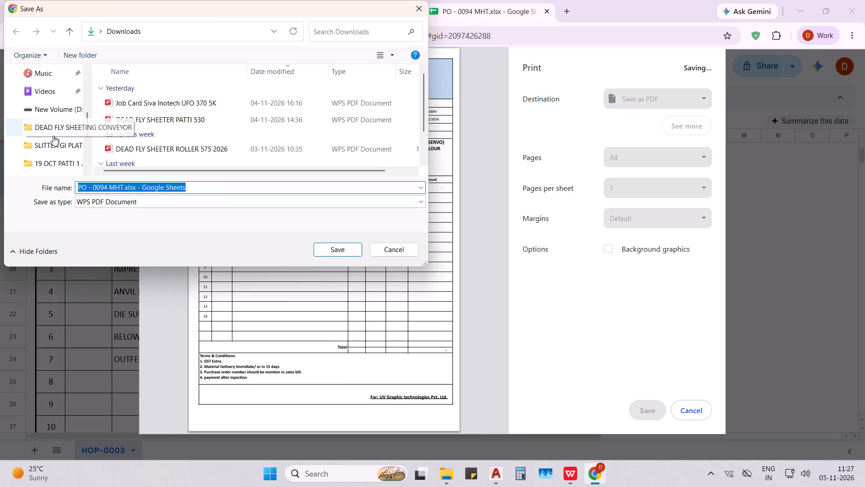
pyautogui.scroll(3, 53, 136)
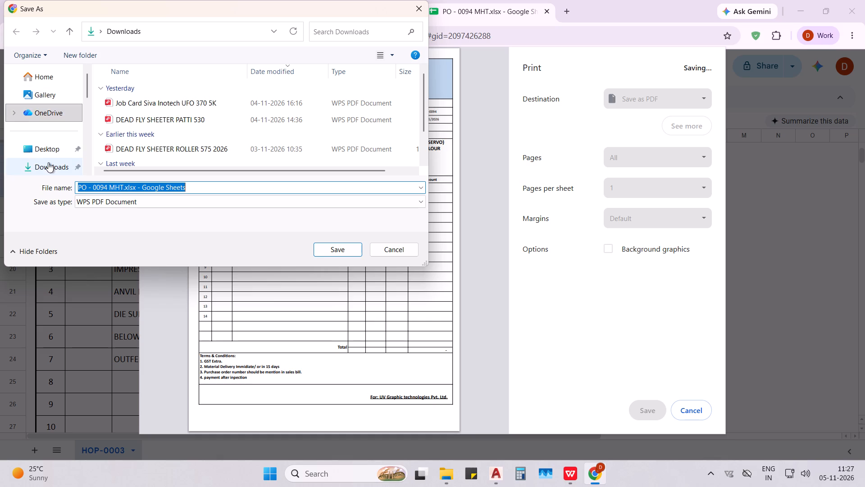
pyautogui.click(47, 149)
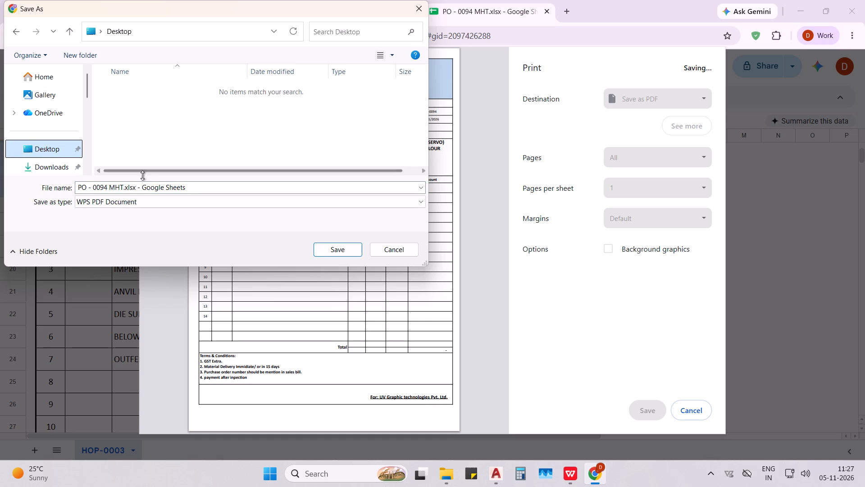
pyautogui.doubleClick(186, 187)
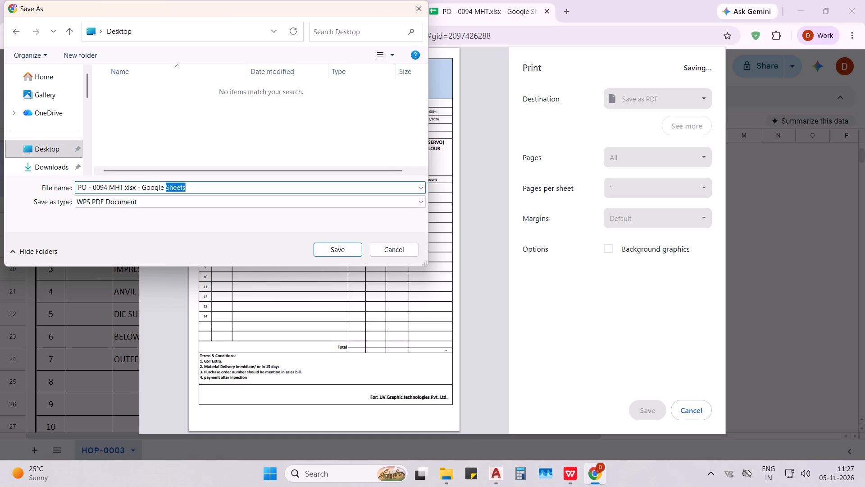
pyautogui.press('BackSpace')
pyautogui.press('BackSpace')
pyautogui.press('BackSpace')
pyautogui.press('BackSpace')
pyautogui.press('BackSpace')
pyautogui.press('BackSpace')
pyautogui.press('BackSpace')
pyautogui.press('BackSpace')
pyautogui.press('BackSpace')
pyautogui.press('BackSpace')
pyautogui.press('BackSpace')
pyautogui.press('BackSpace')
pyautogui.press('BackSpace')
pyautogui.press('BackSpace')
pyautogui.press('BackSpace')
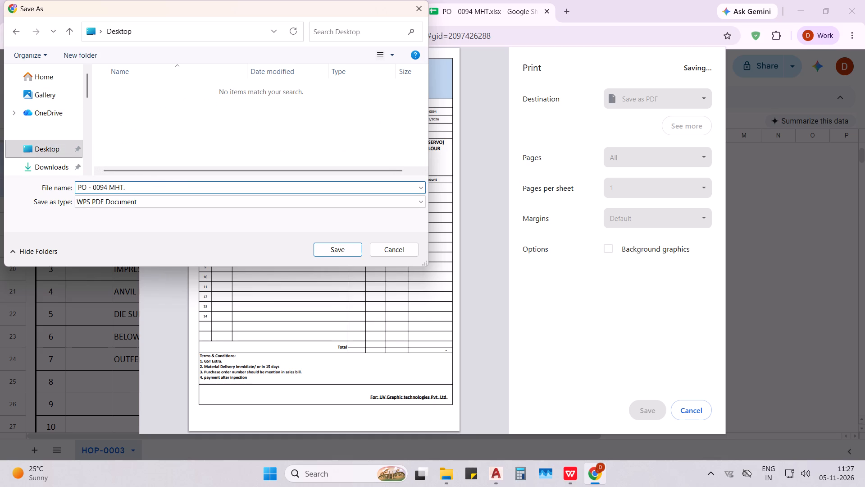
pyautogui.press('BackSpace')
pyautogui.click(334, 248)
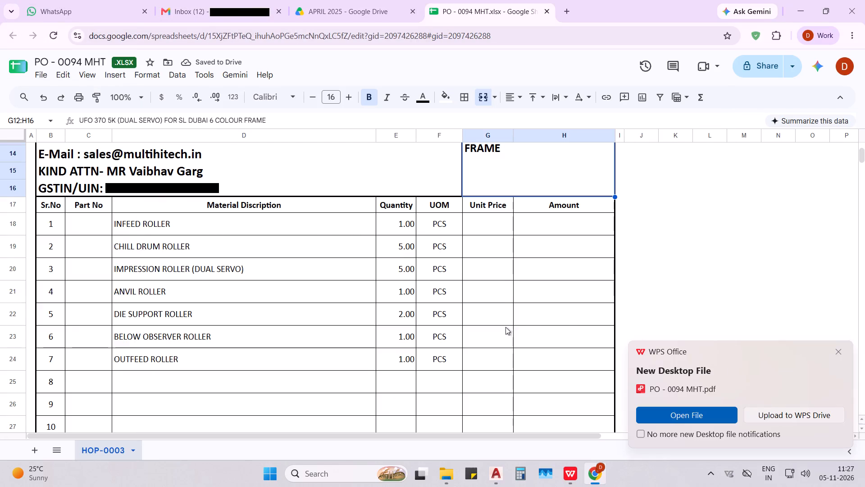
# Reduce the page zoom to 90%, dismiss the new-file notification, and review the purchase order's header, order note and roller list.
pyautogui.scroll(-1, 505, 327)
pyautogui.scroll(1, 505, 327)
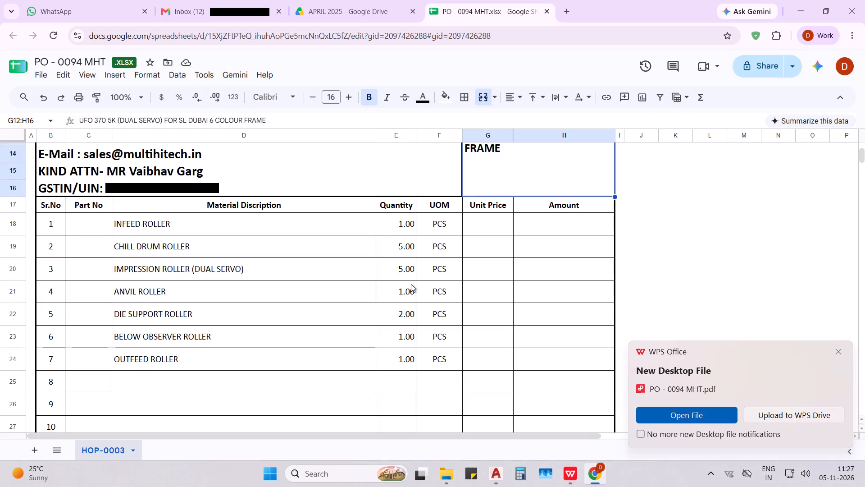
pyautogui.scroll(2, 411, 284)
pyautogui.scroll(-1, 413, 286)
pyautogui.keyDown('ctrl'); pyautogui.scroll(-1, 416, 298); pyautogui.keyUp('ctrl')
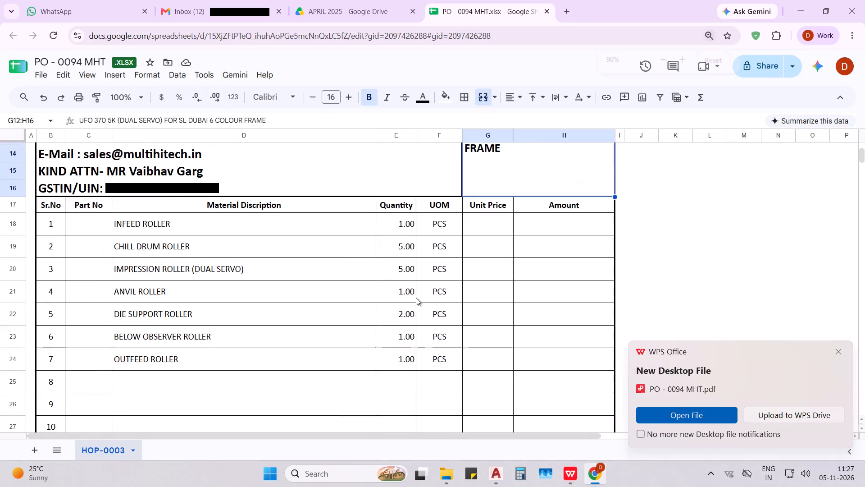
pyautogui.scroll(2, 411, 288)
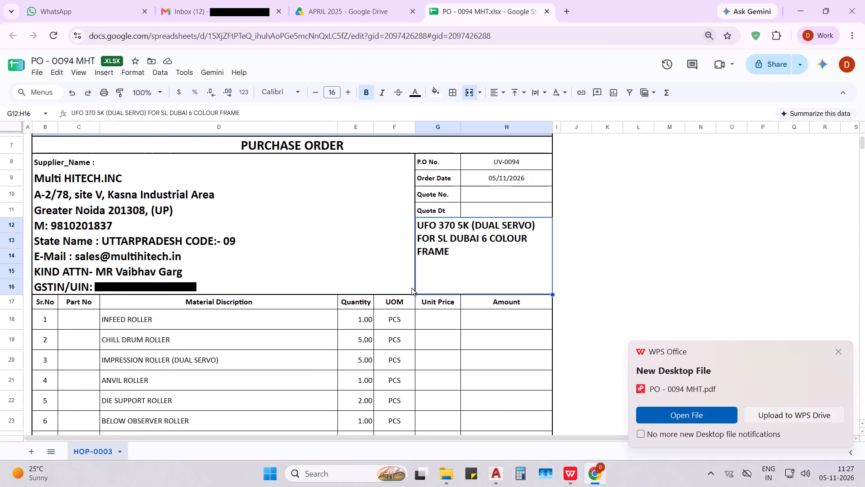
pyautogui.scroll(-1, 411, 288)
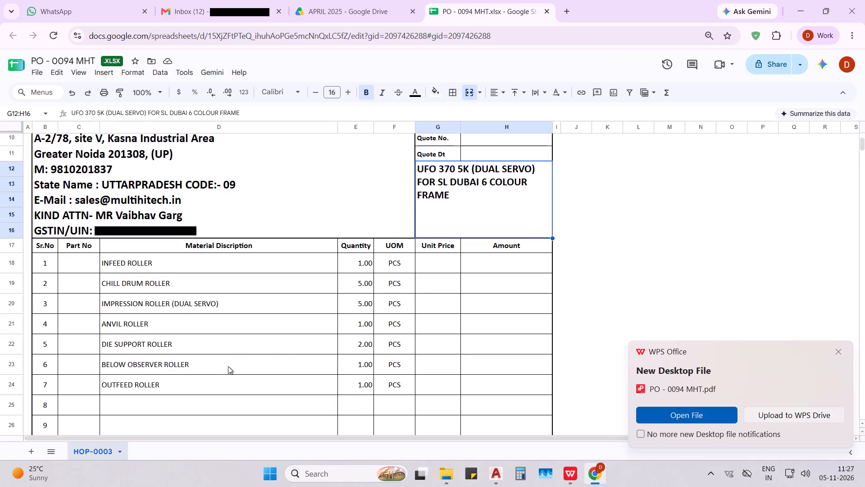
pyautogui.click(840, 354)
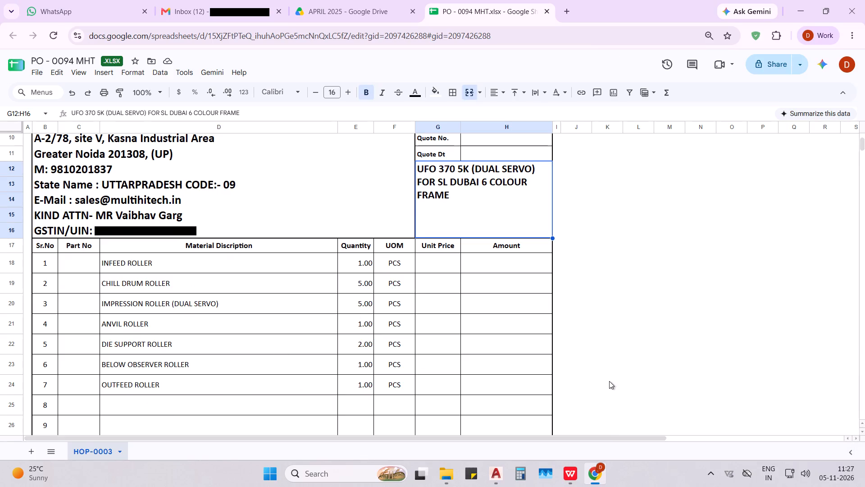
pyautogui.click(609, 381)
pyautogui.press('Escape')
pyautogui.press('Escape')
pyautogui.scroll(3, 599, 382)
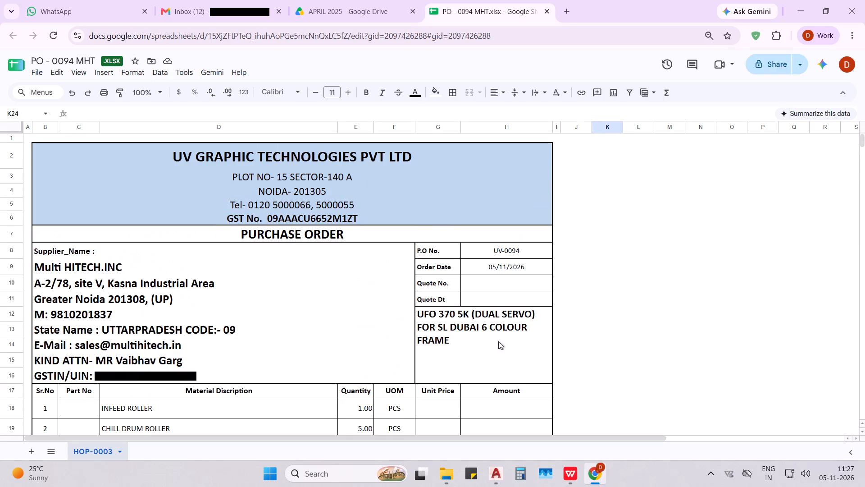
pyautogui.scroll(-3, 522, 340)
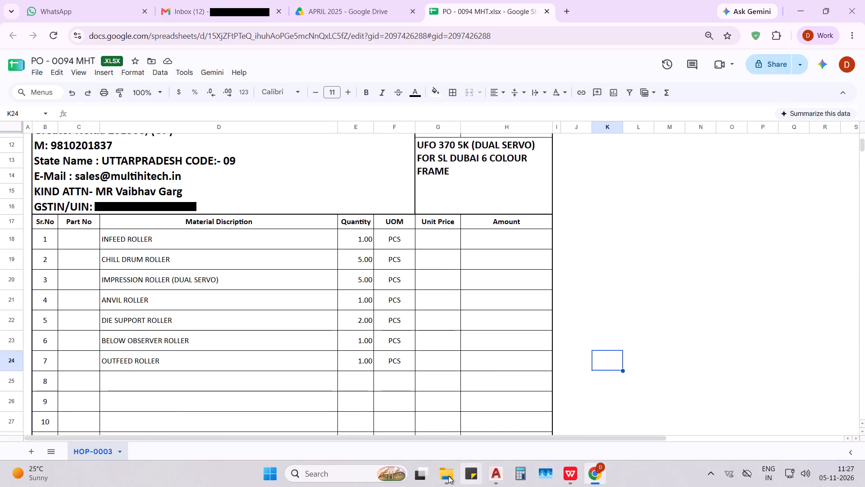
# Switch to File Explorer and open the VIKASH folder inside HDD on the D: drive.
pyautogui.click(446, 476)
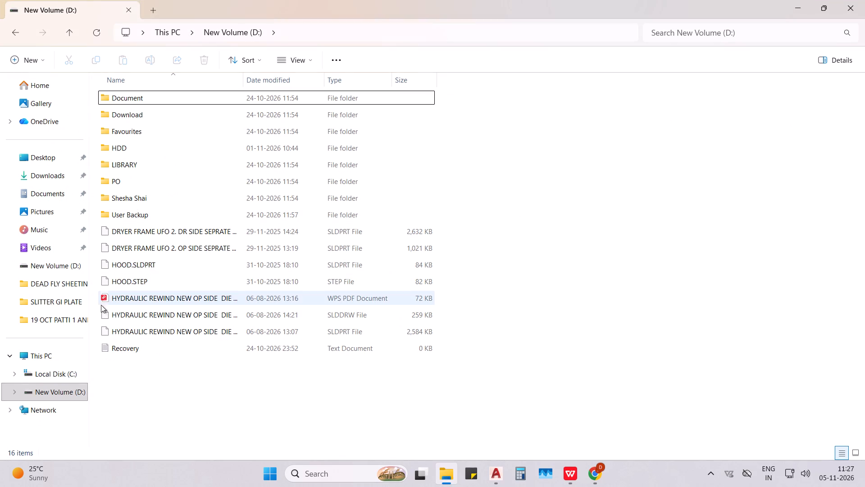
pyautogui.click(63, 368)
pyautogui.click(64, 385)
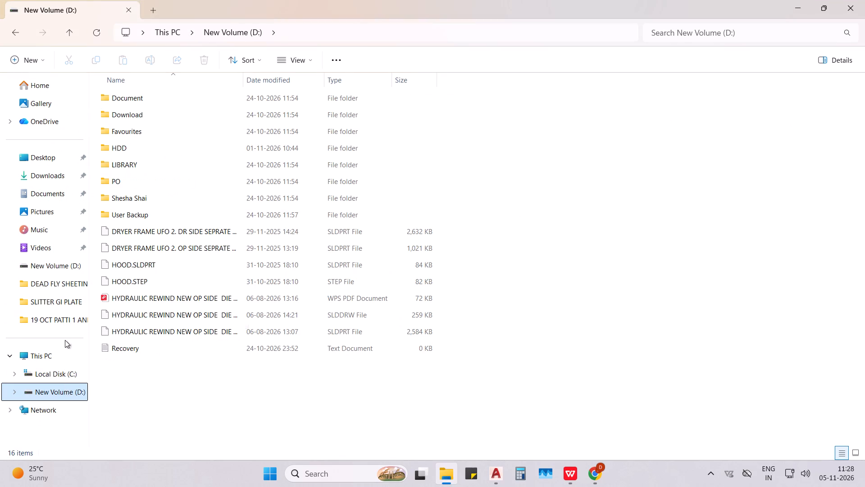
pyautogui.click(49, 358)
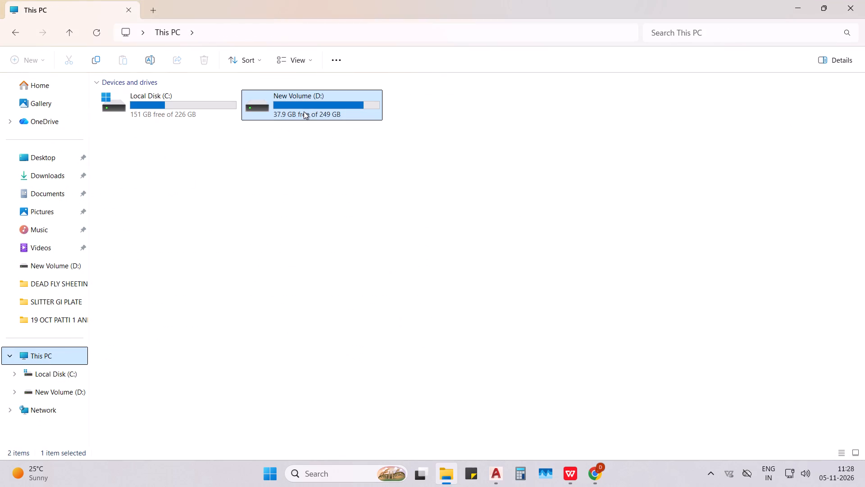
pyautogui.doubleClick(304, 111)
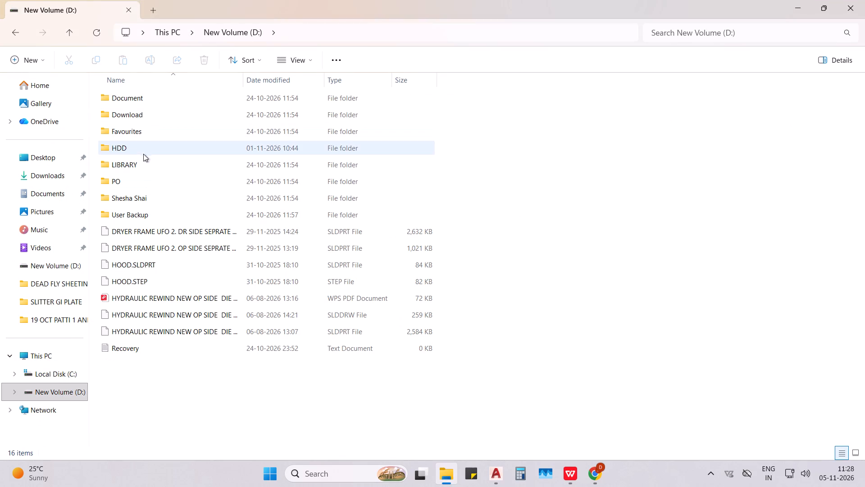
pyautogui.doubleClick(144, 152)
pyautogui.doubleClick(136, 226)
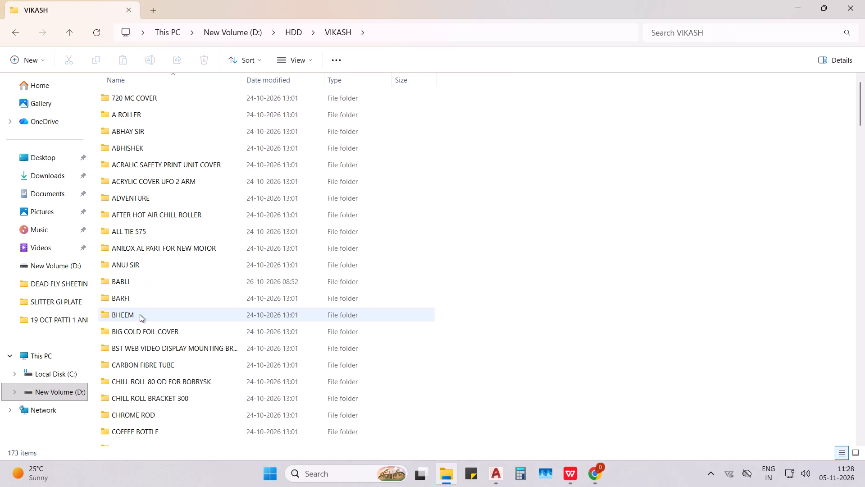
# Look through the VIKASH folder's subfolders, check the contents of UFO HD 450, and return to the folder list.
pyautogui.scroll(-15, 141, 330)
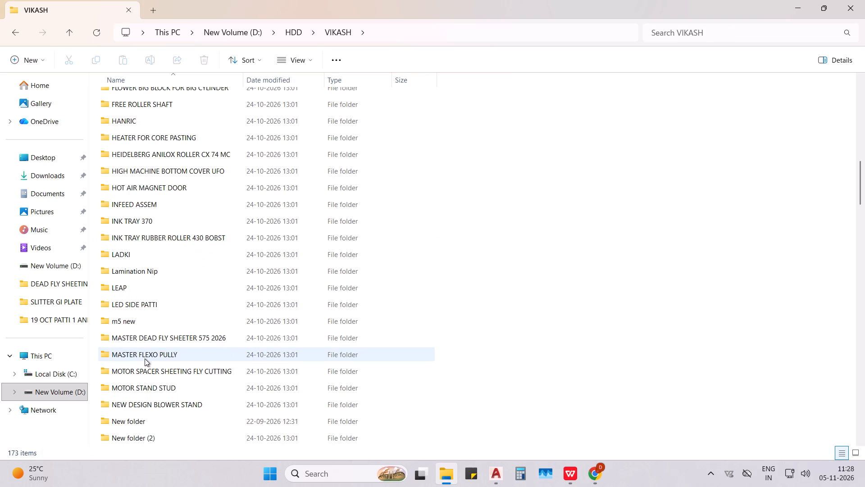
pyautogui.scroll(-18, 145, 358)
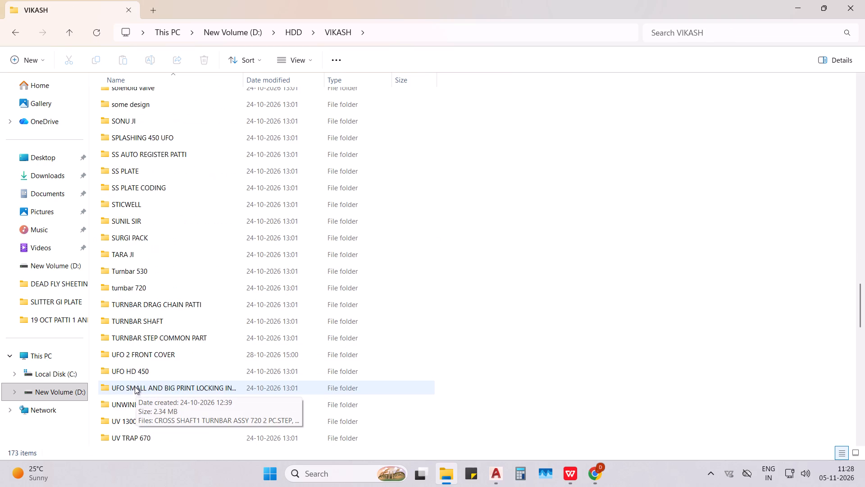
pyautogui.scroll(-5, 135, 386)
pyautogui.scroll(3, 135, 384)
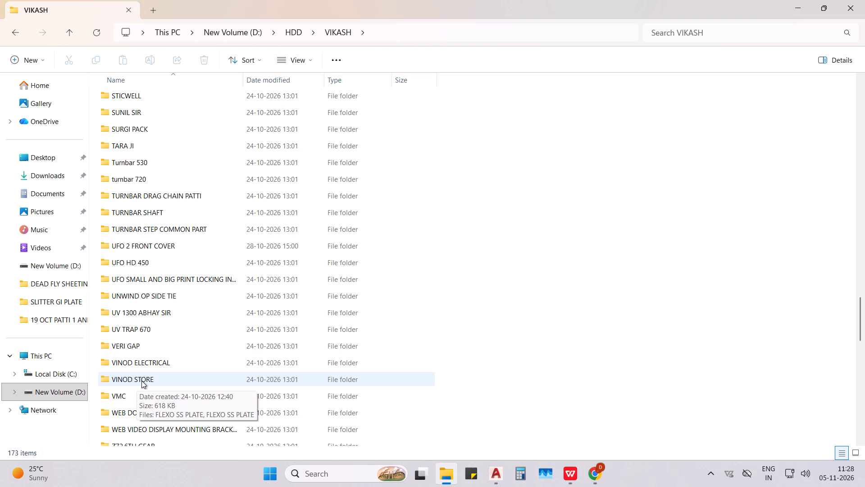
pyautogui.doubleClick(155, 262)
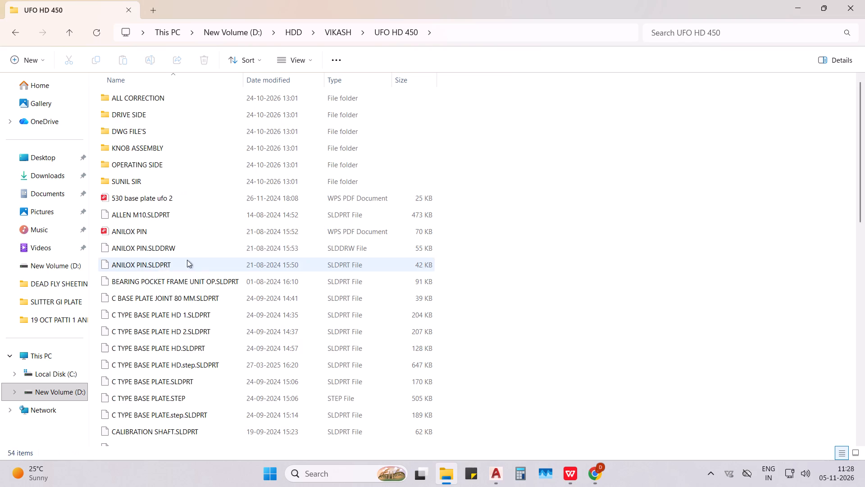
pyautogui.click(16, 36)
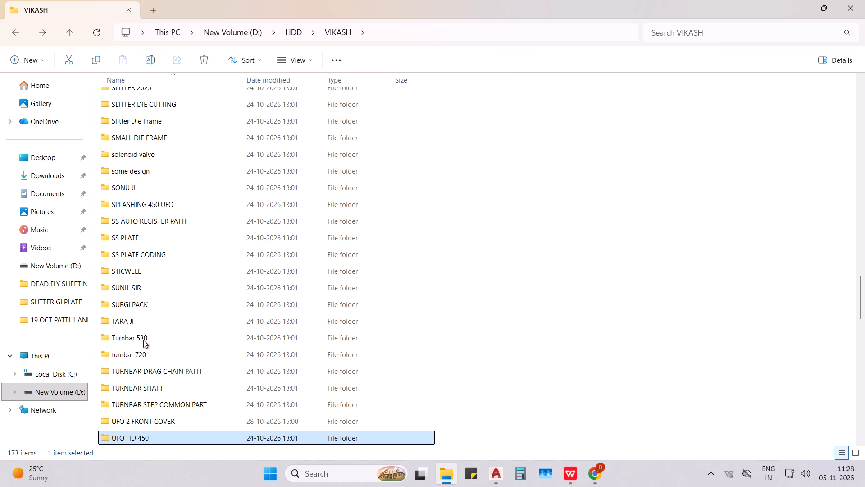
# Check the UFO 2 FRONT COVER folder and its SUNIL SIR subfolder, and switch back to the purchase order in Chrome.
pyautogui.click(145, 342)
pyautogui.click(150, 349)
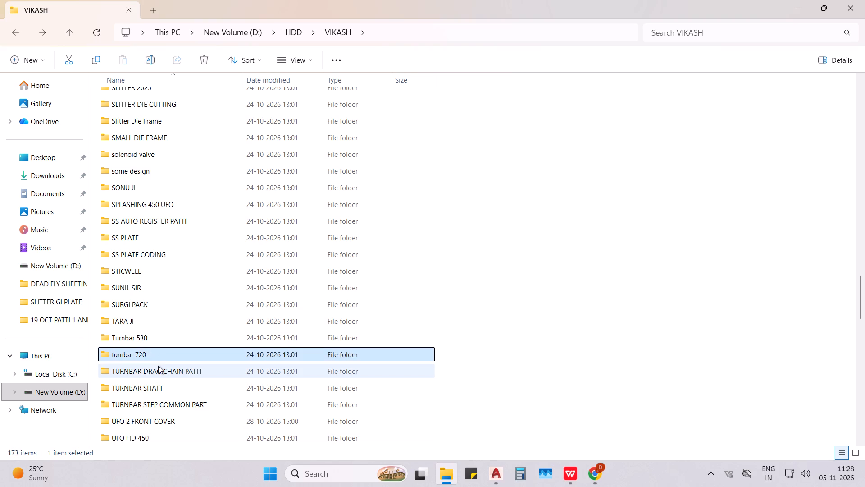
pyautogui.doubleClick(152, 421)
pyautogui.click(180, 101)
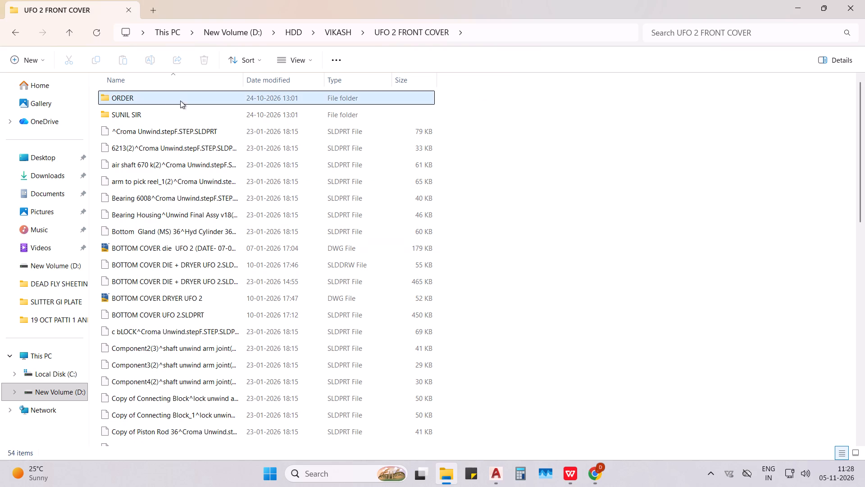
pyautogui.doubleClick(179, 115)
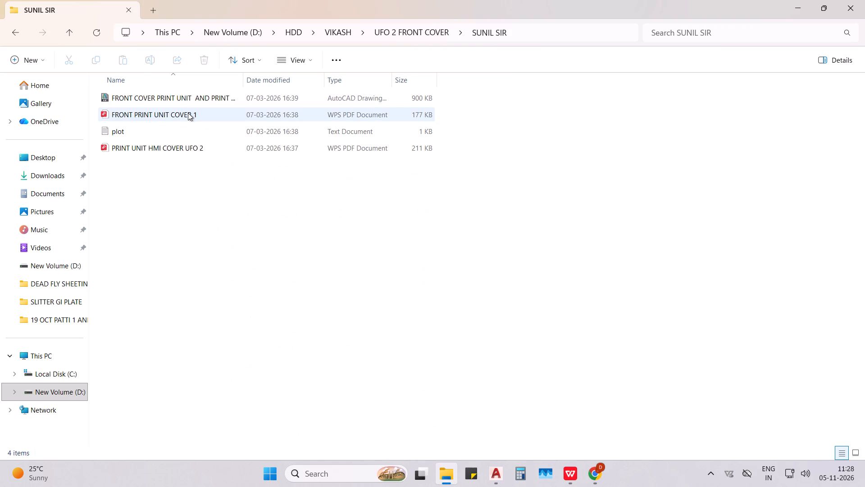
pyautogui.press('Escape')
pyautogui.press('Escape')
pyautogui.click(592, 477)
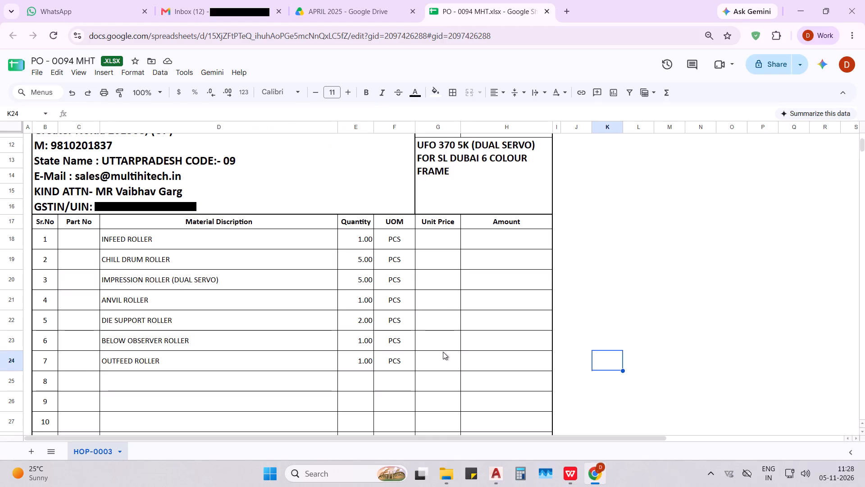
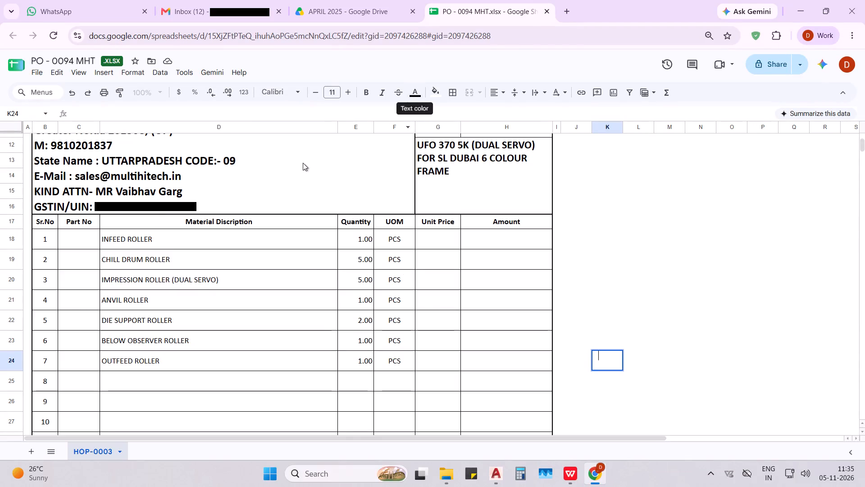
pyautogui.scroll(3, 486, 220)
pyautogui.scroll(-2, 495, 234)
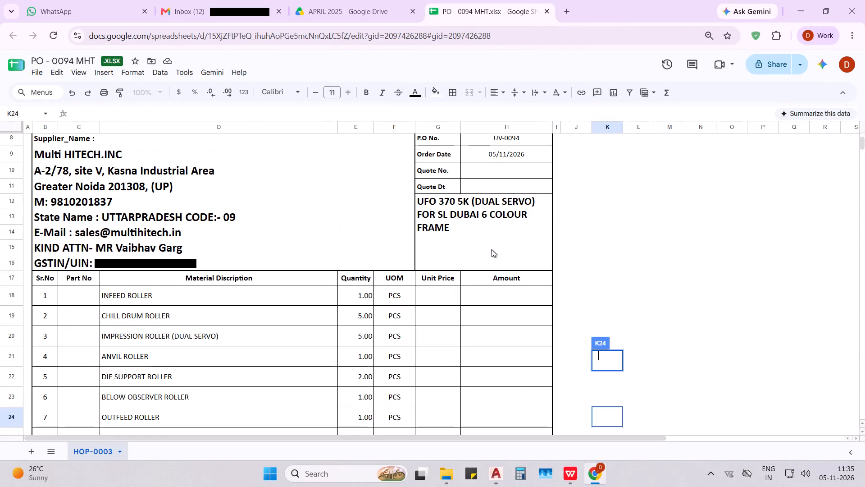
# Review the roller list in the PO - 0094 MHT purchase order, checking the material descriptions, quantities and empty rows below.
pyautogui.click(571, 254)
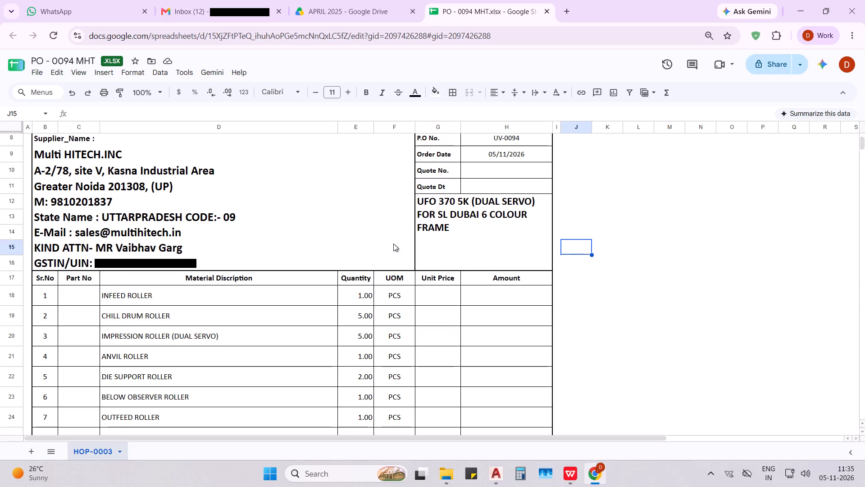
pyautogui.scroll(-3, 336, 292)
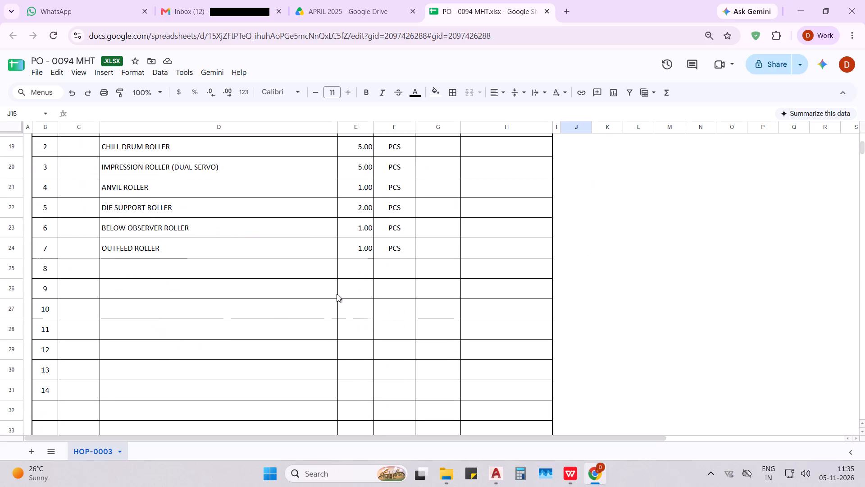
pyautogui.scroll(1, 374, 280)
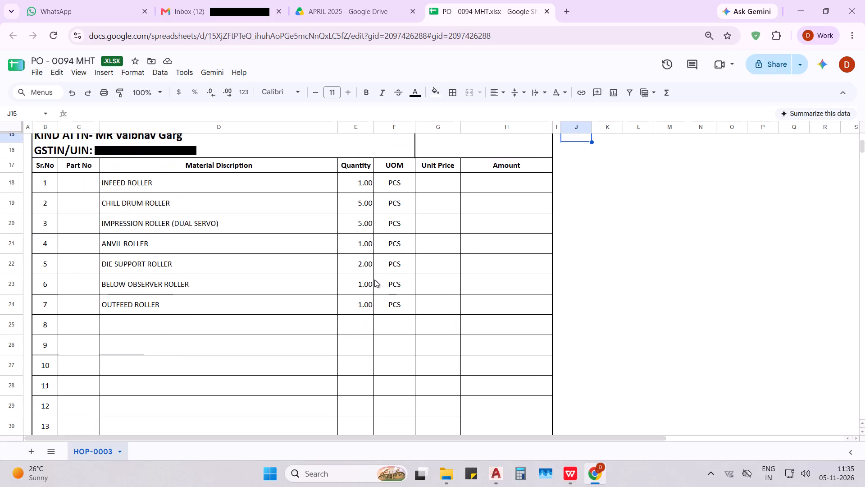
pyautogui.press('Escape')
pyautogui.press('Escape')
pyautogui.press('Escape')
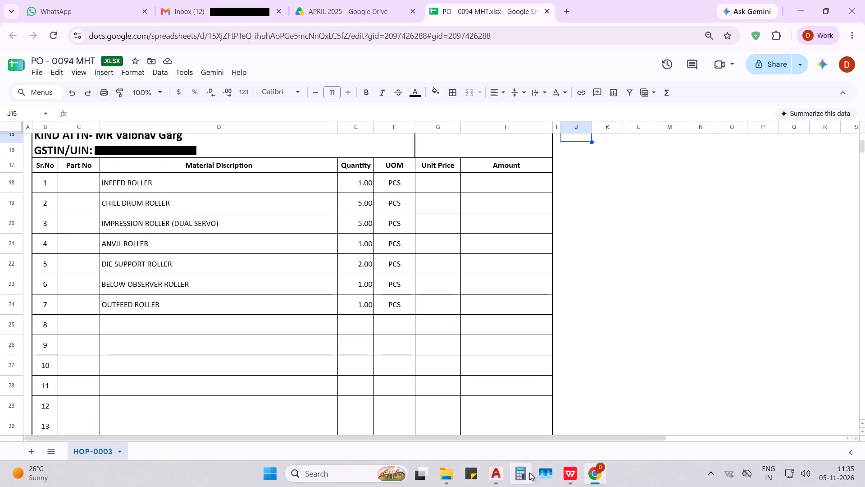
pyautogui.click(592, 479)
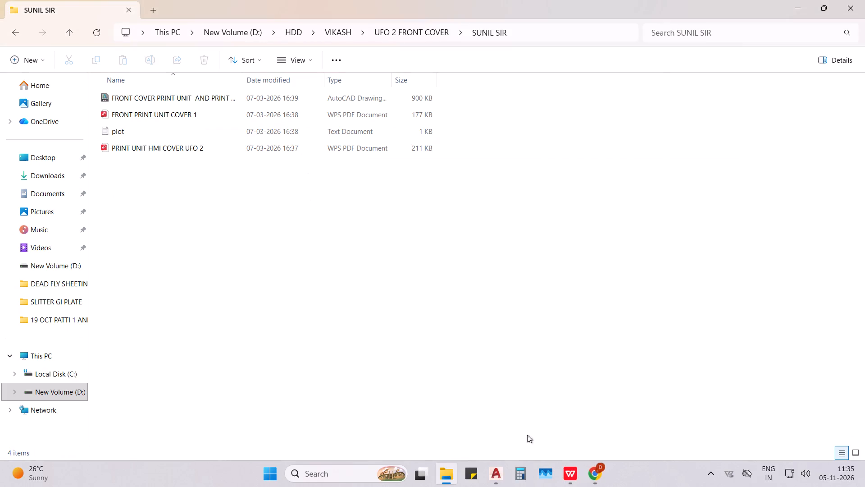
pyautogui.click(592, 474)
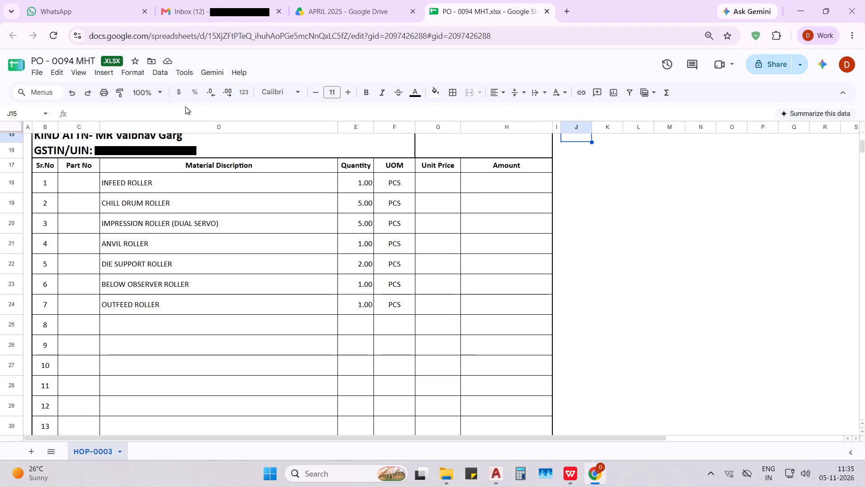